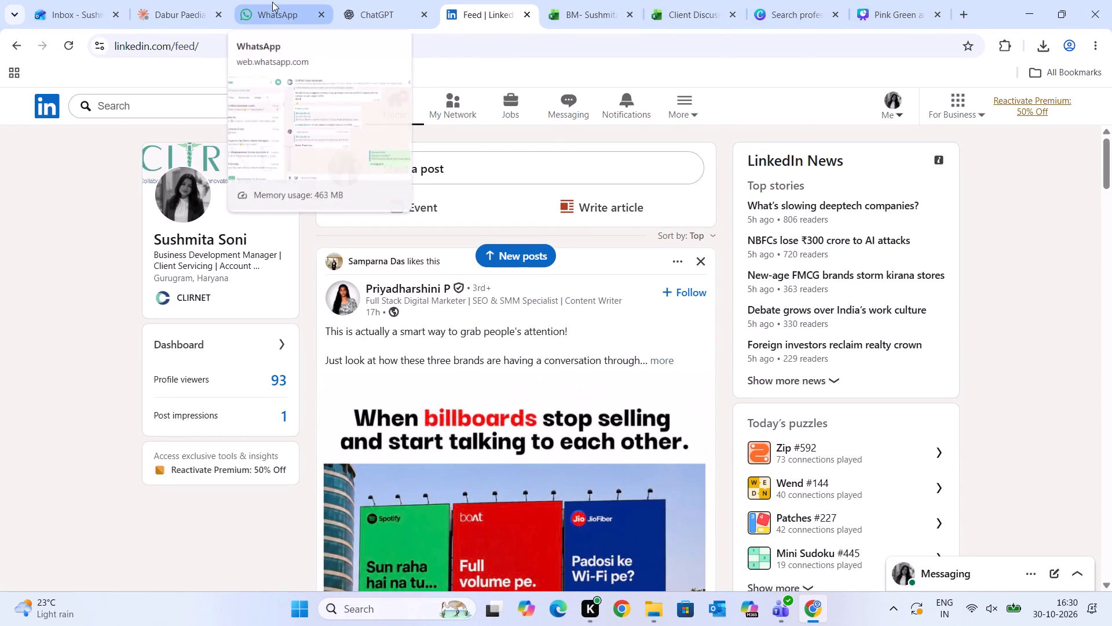
Switch to the Performance Tracker workbook and widen the Offering column on the Nov Projection sheet until "KOL case series & Infographic" fits on one line.
click(688, 0)
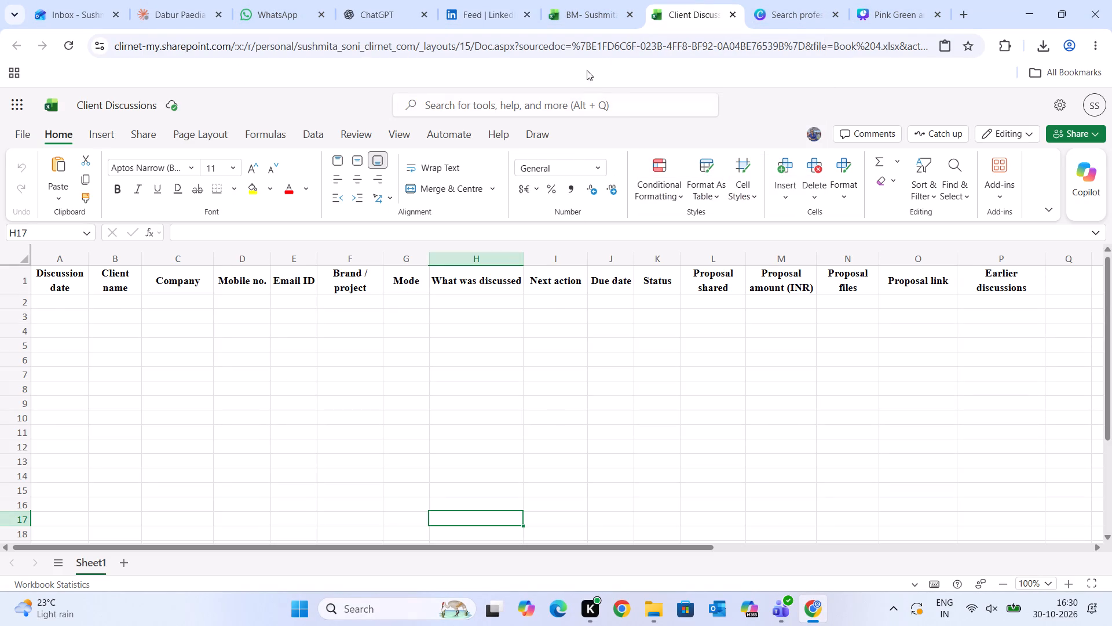
click(599, 6)
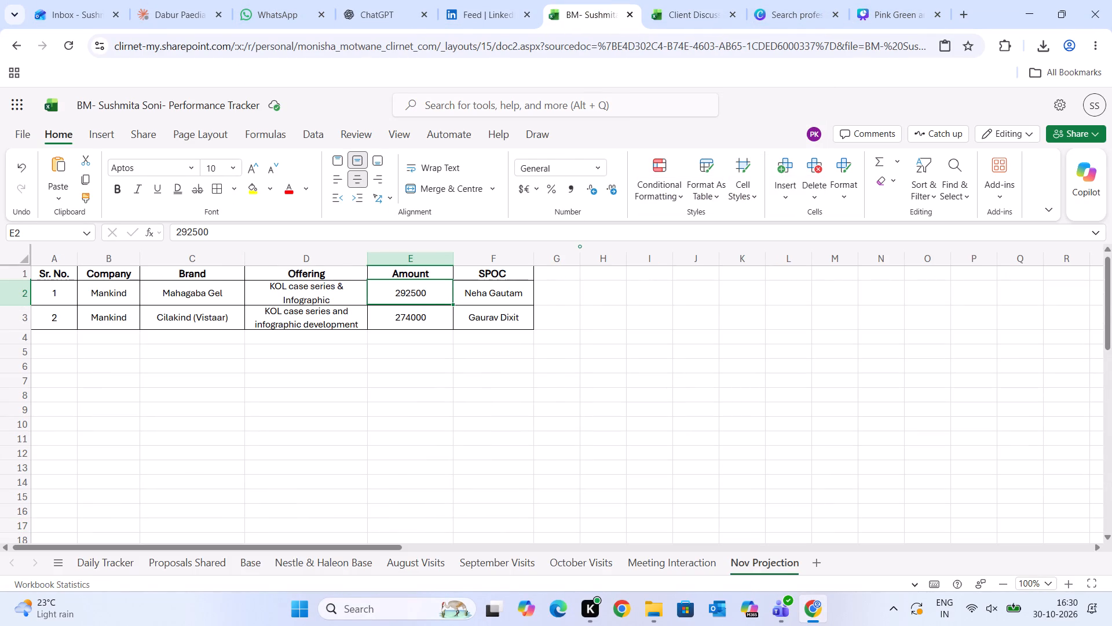
click(411, 485)
click(409, 369)
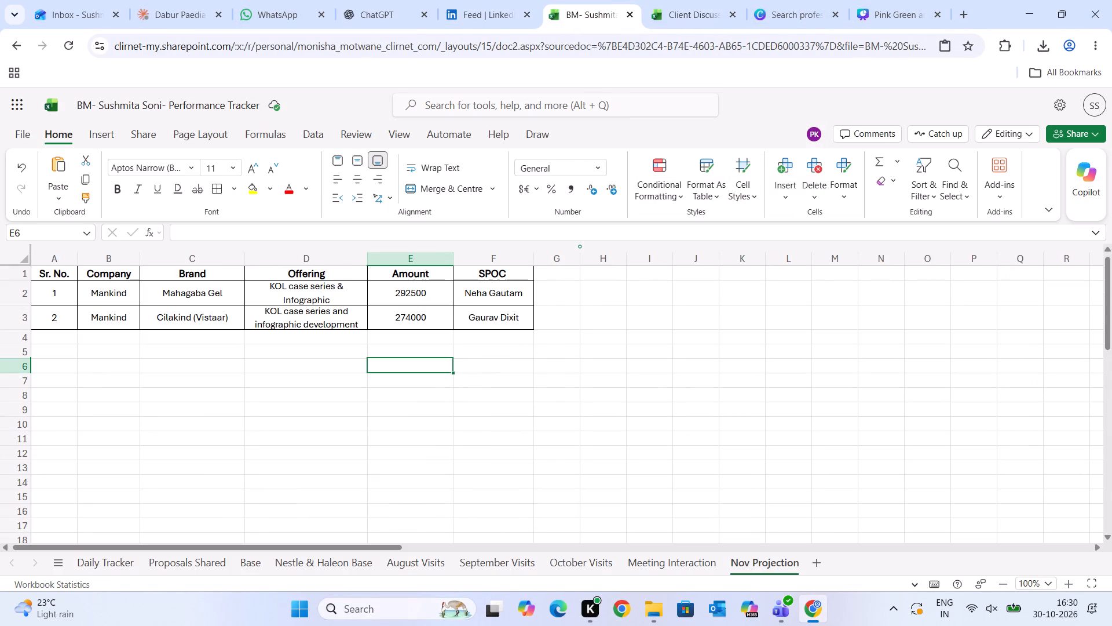
drag(366, 260, 370, 260)
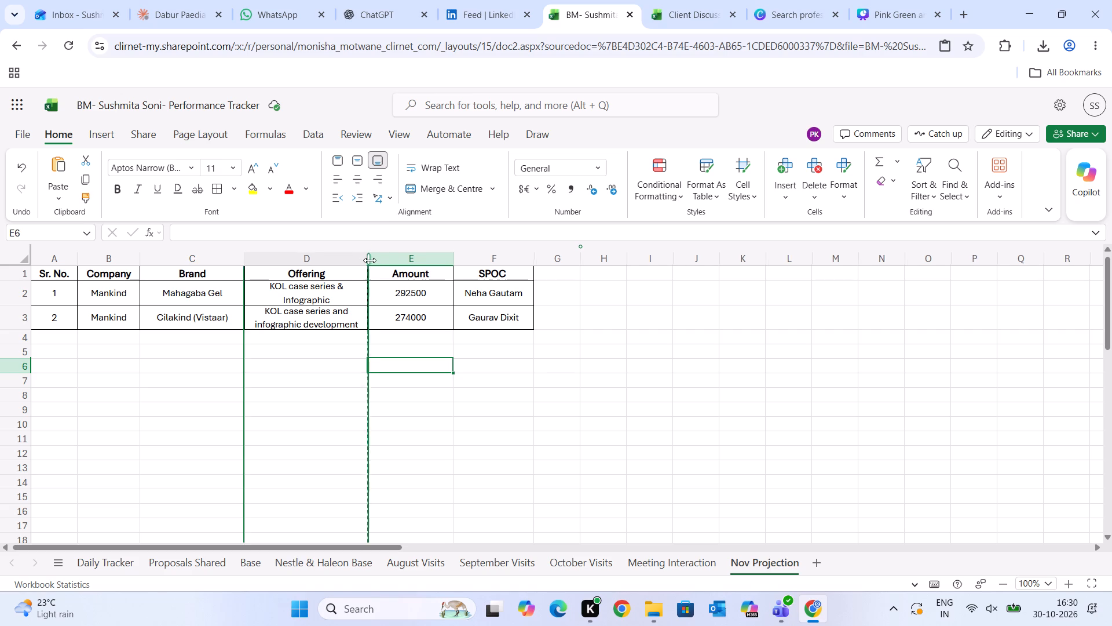
drag(370, 260, 376, 260)
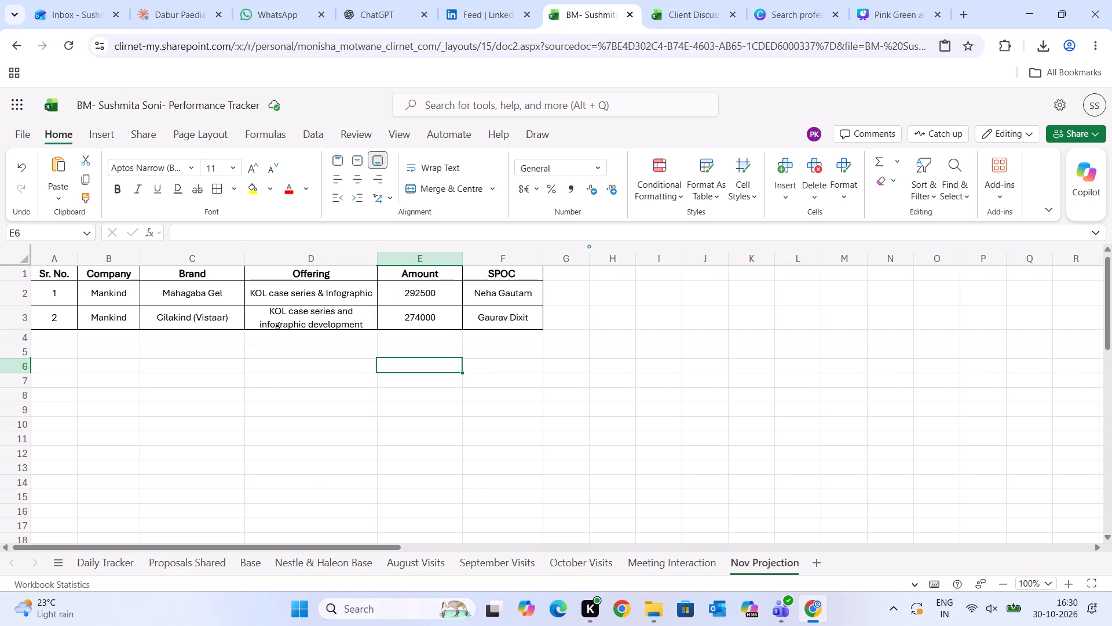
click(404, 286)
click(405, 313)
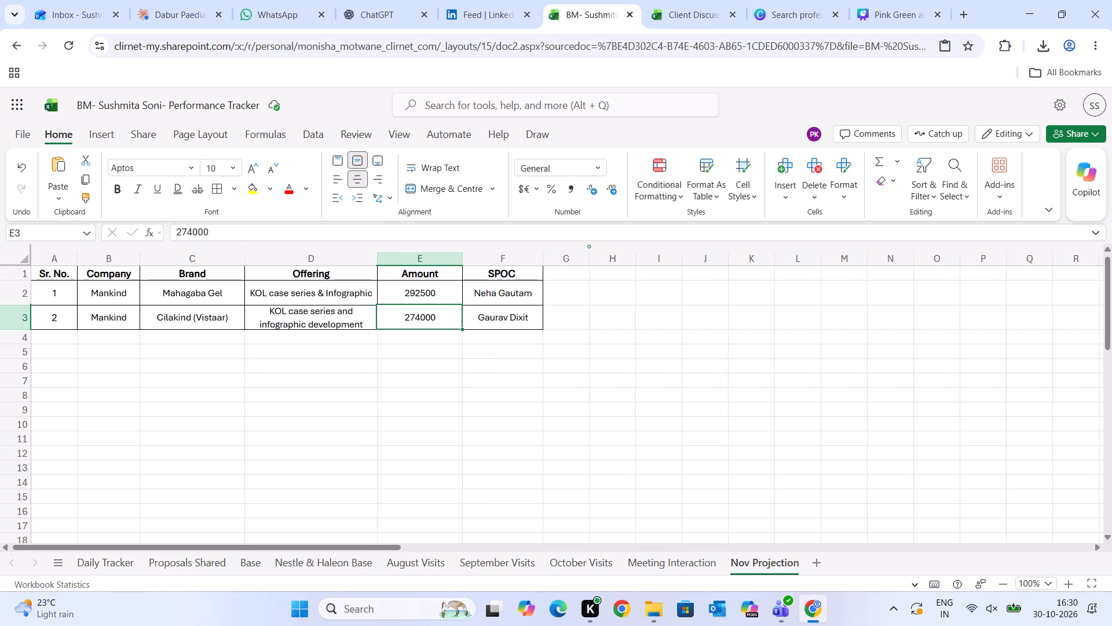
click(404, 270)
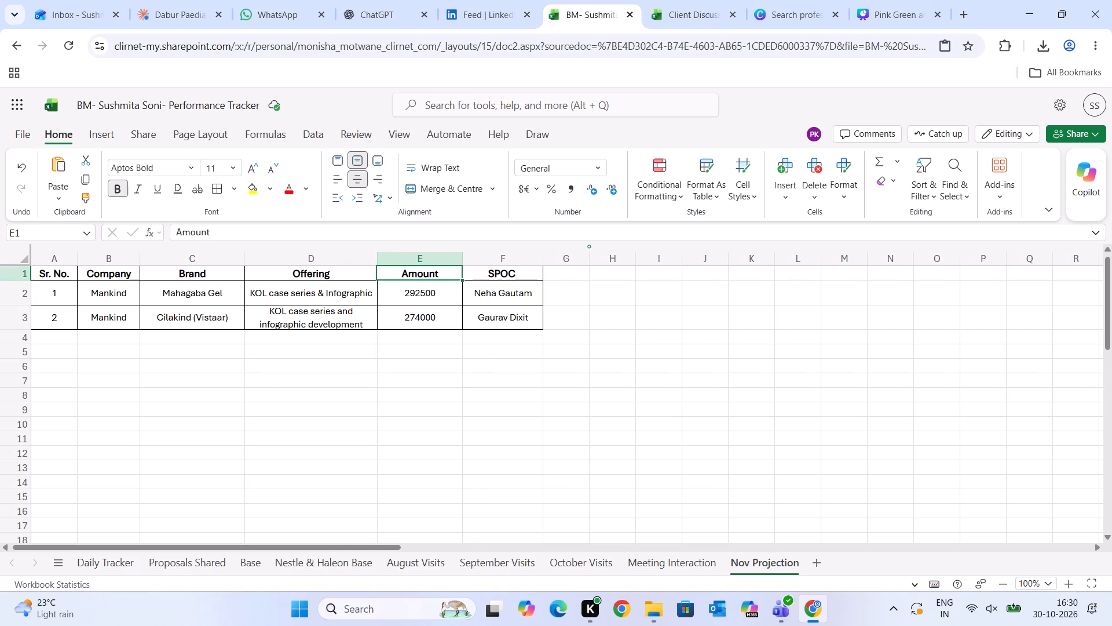
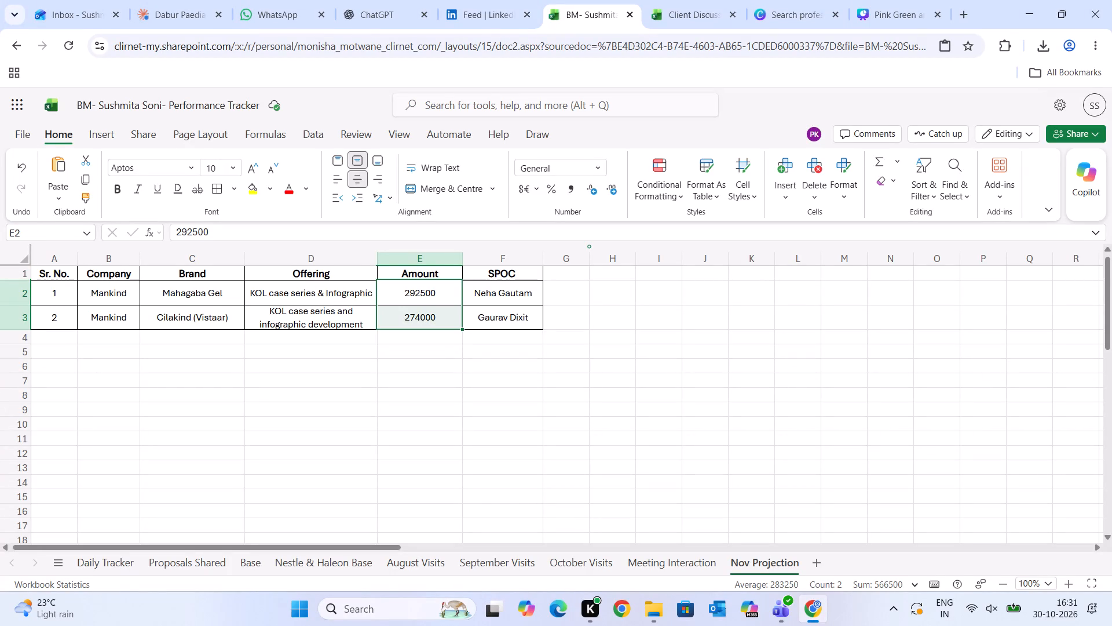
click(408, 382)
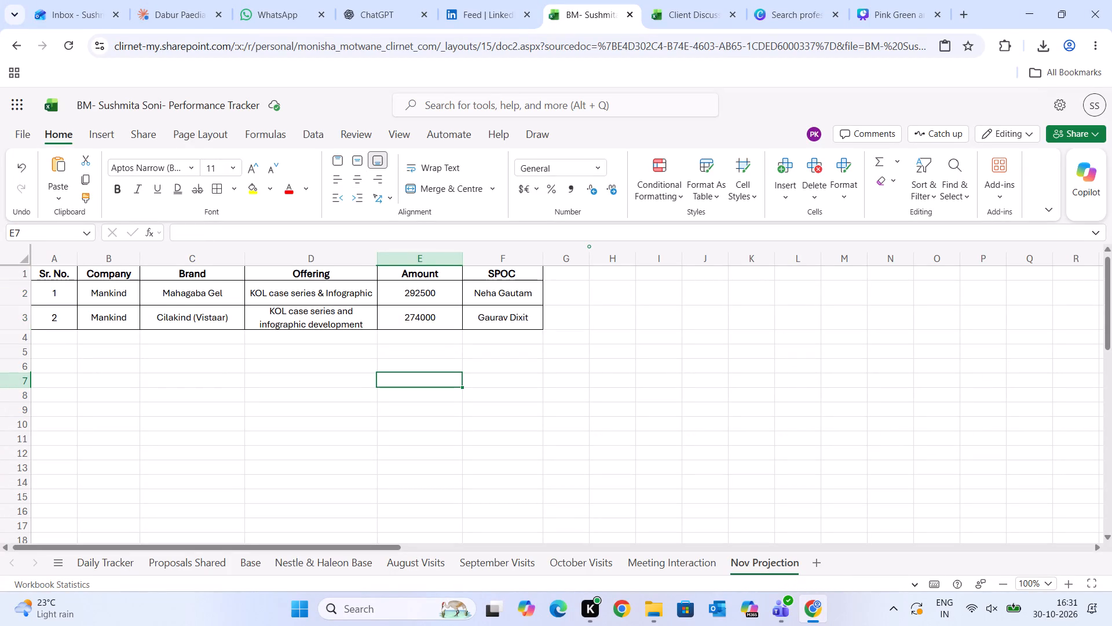
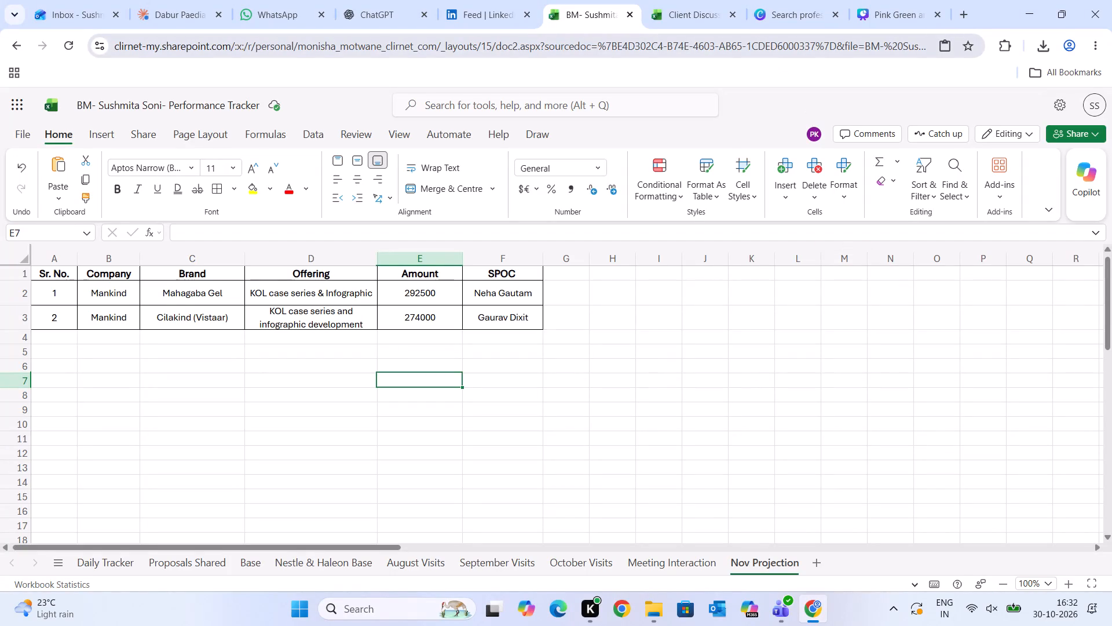
Open the Proposal Data workbook in a new browser tab.
click(678, 9)
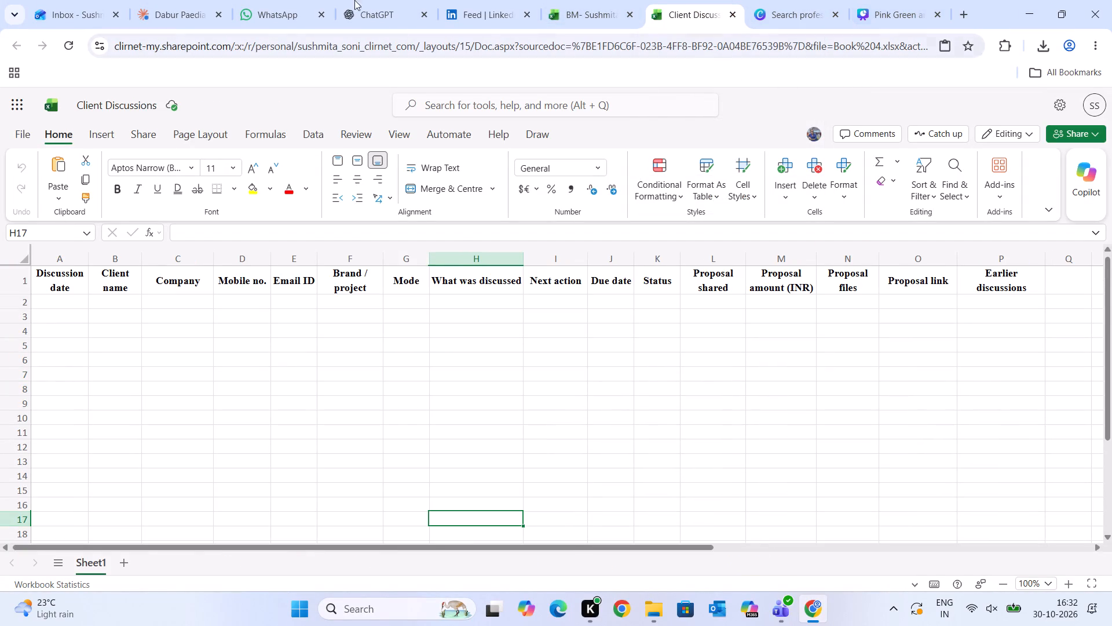
click(963, 8)
text(pro)
key(Return)
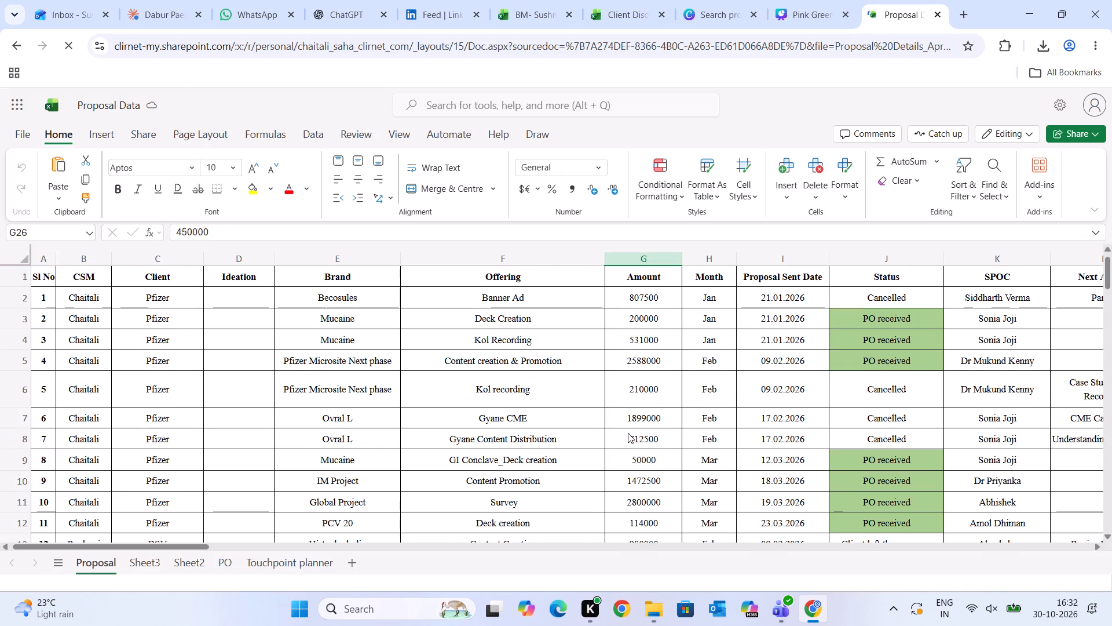
Examine the most recent proposal entries at the end of the Proposal sheet.
scroll(569, 406, down, 8)
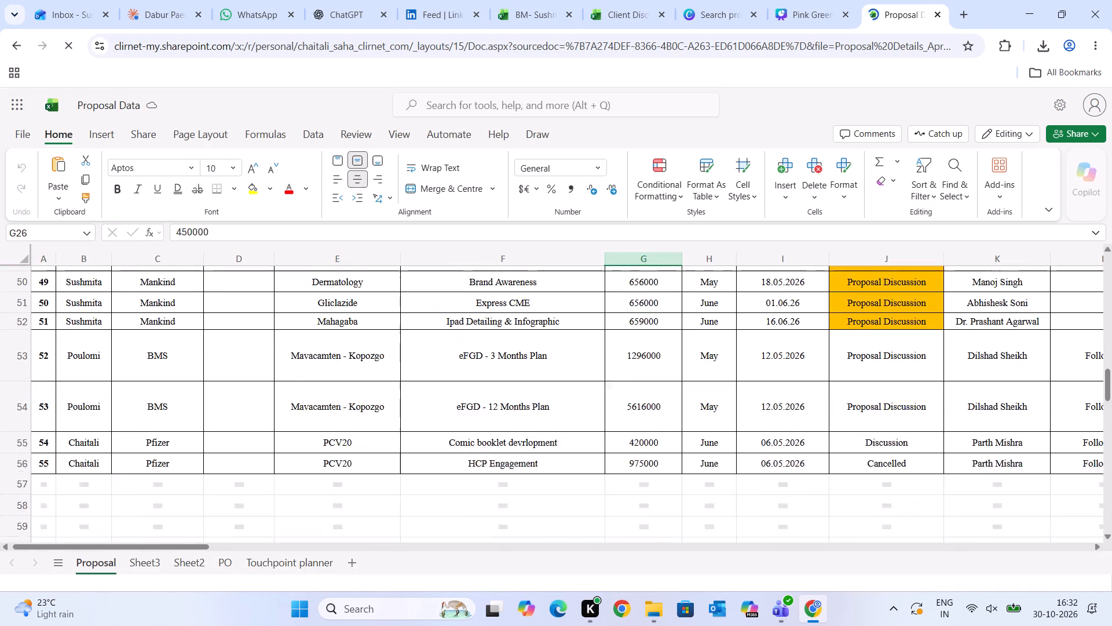
scroll(569, 406, down, 6)
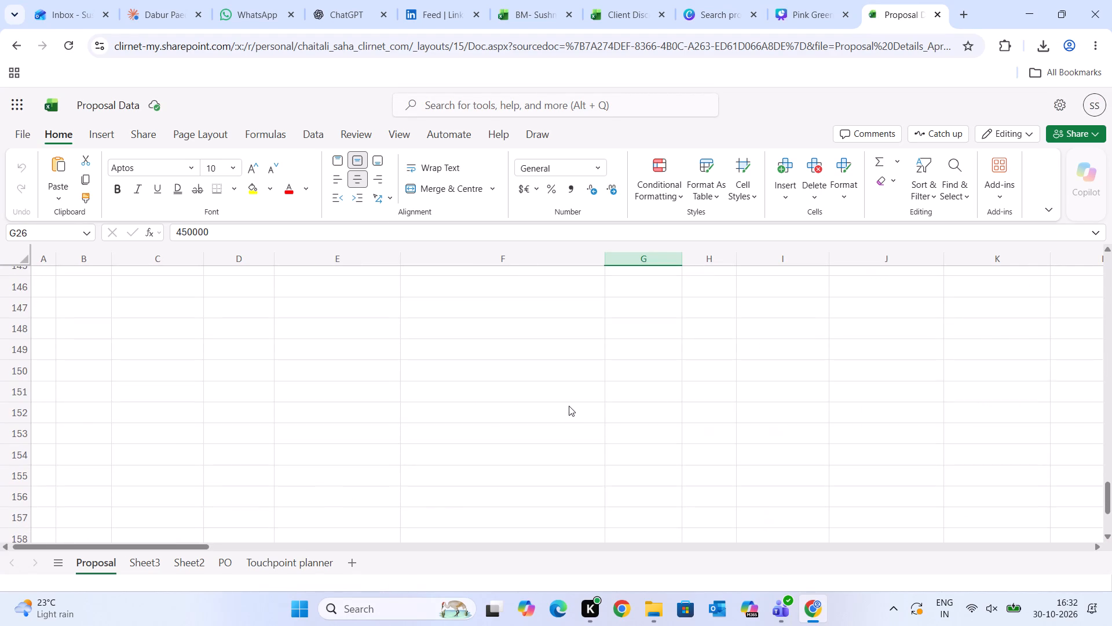
scroll(569, 406, down, 1)
click(682, 421)
scroll(682, 421, up, 4)
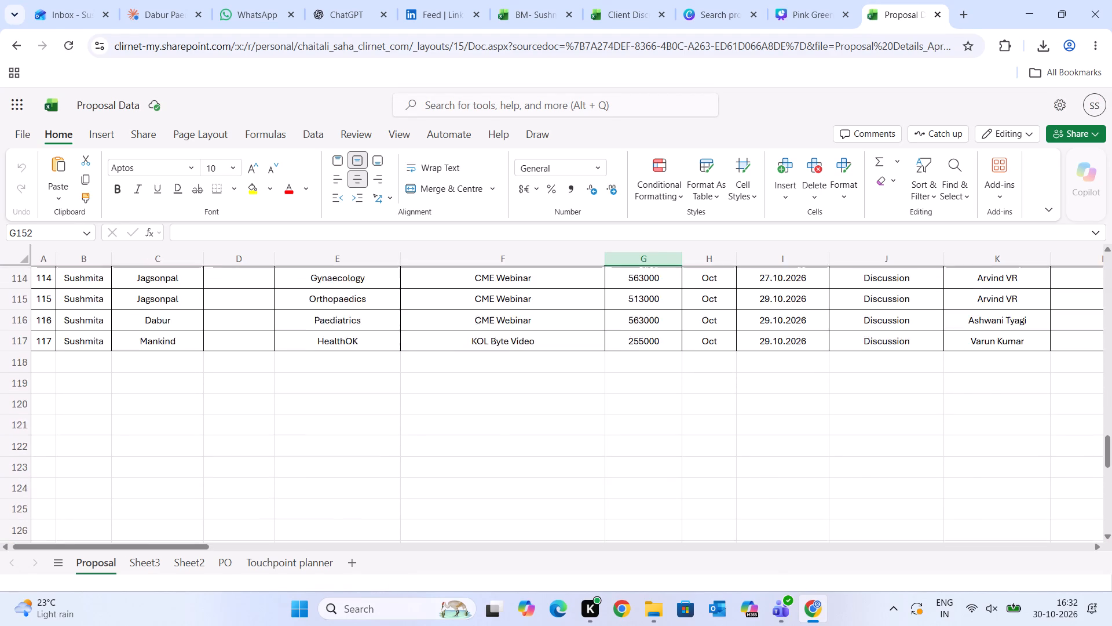
scroll(682, 421, up, 1)
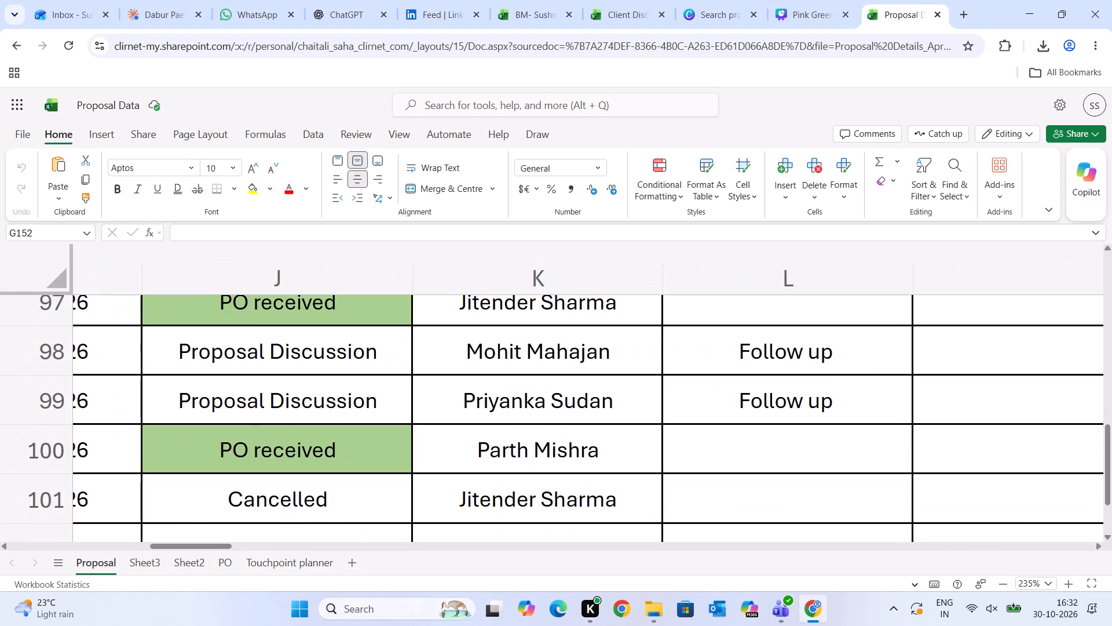
drag(217, 547, 0, 510)
scroll(279, 408, down, 7)
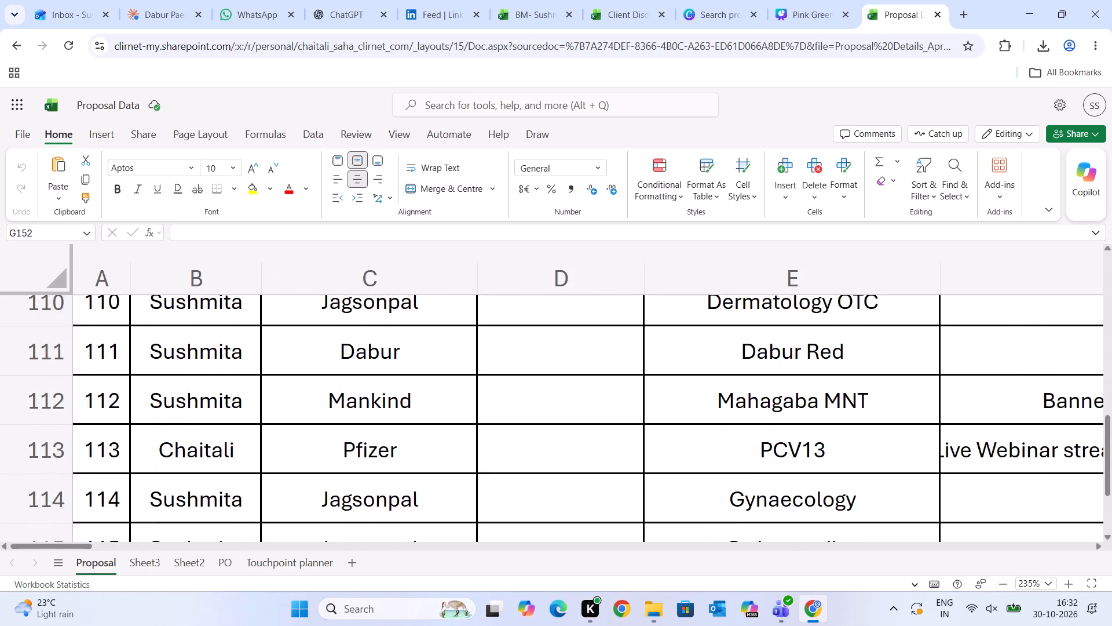
scroll(279, 408, down, 2)
scroll(279, 408, up, 1)
scroll(279, 408, left, 4)
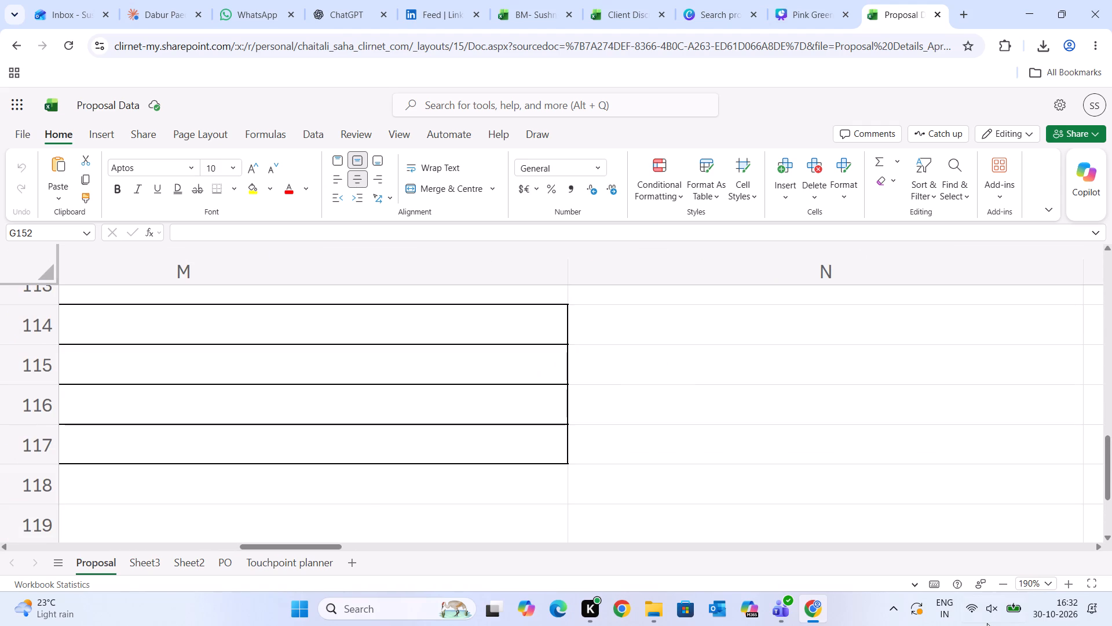
Select the amounts of the Jagsonpal Gynaecology and Orthopaedics CME Webinar proposals, G114 to G115, to check their total.
click(1056, 582)
click(1046, 581)
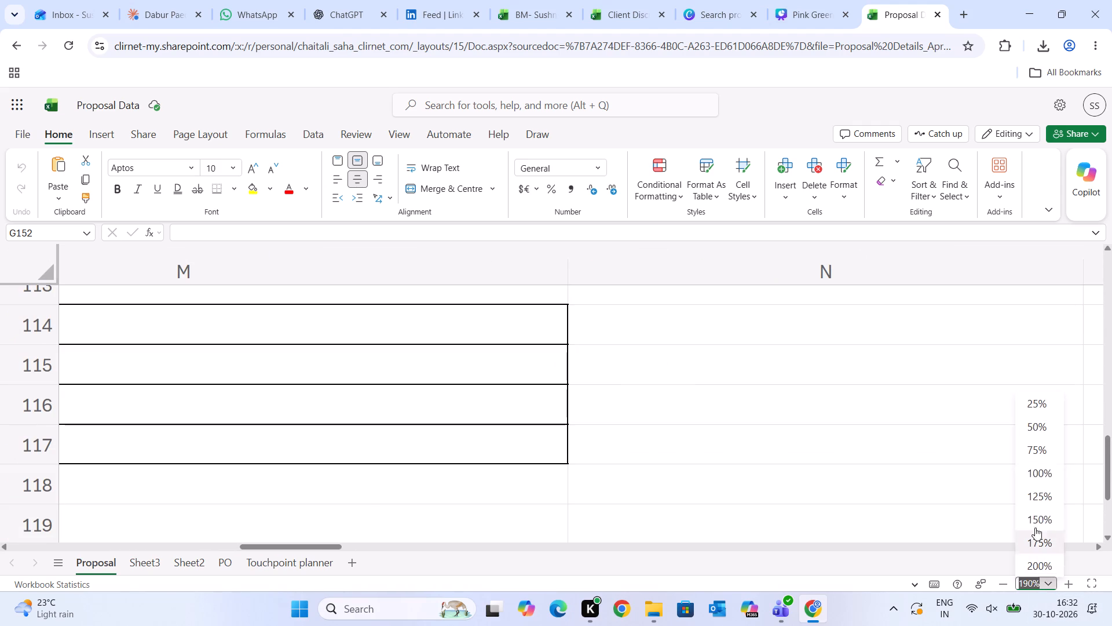
click(1035, 468)
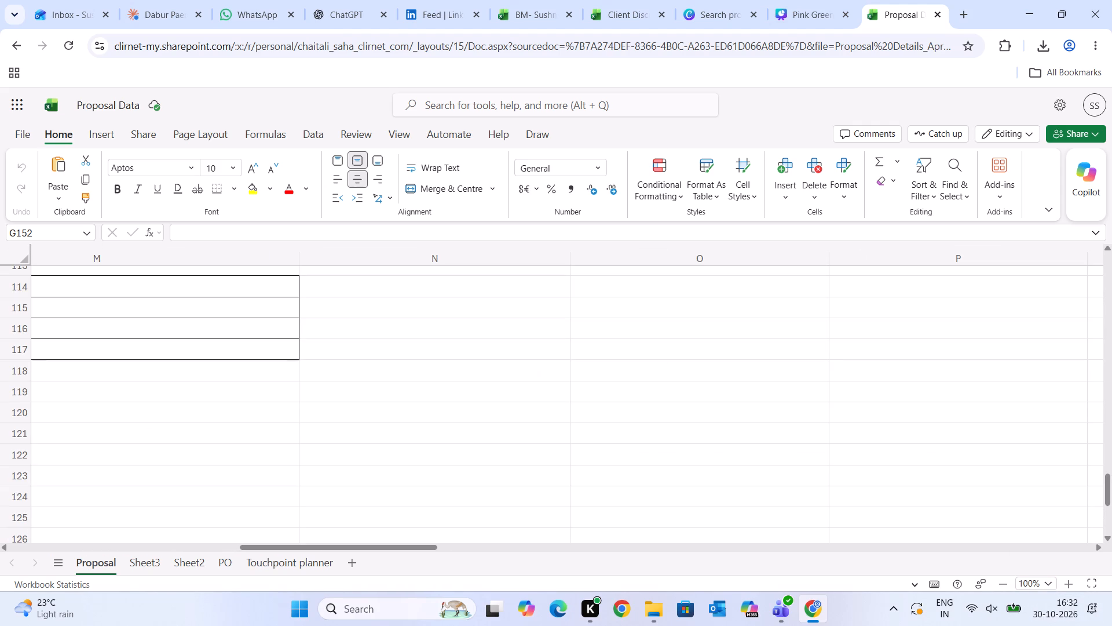
drag(382, 547, 79, 515)
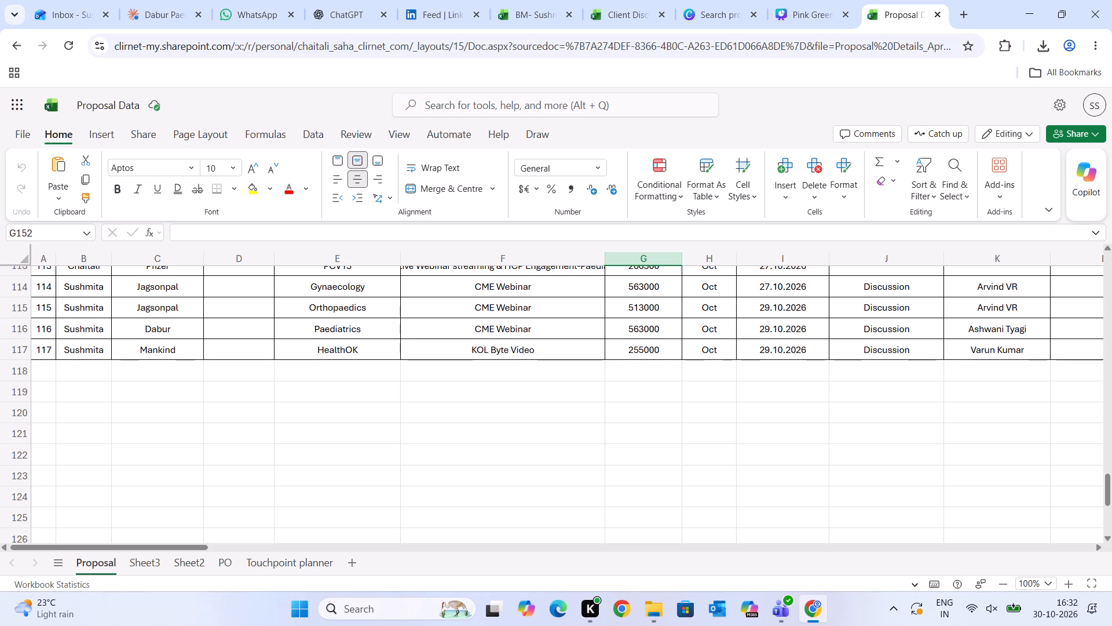
scroll(645, 292, up, 1)
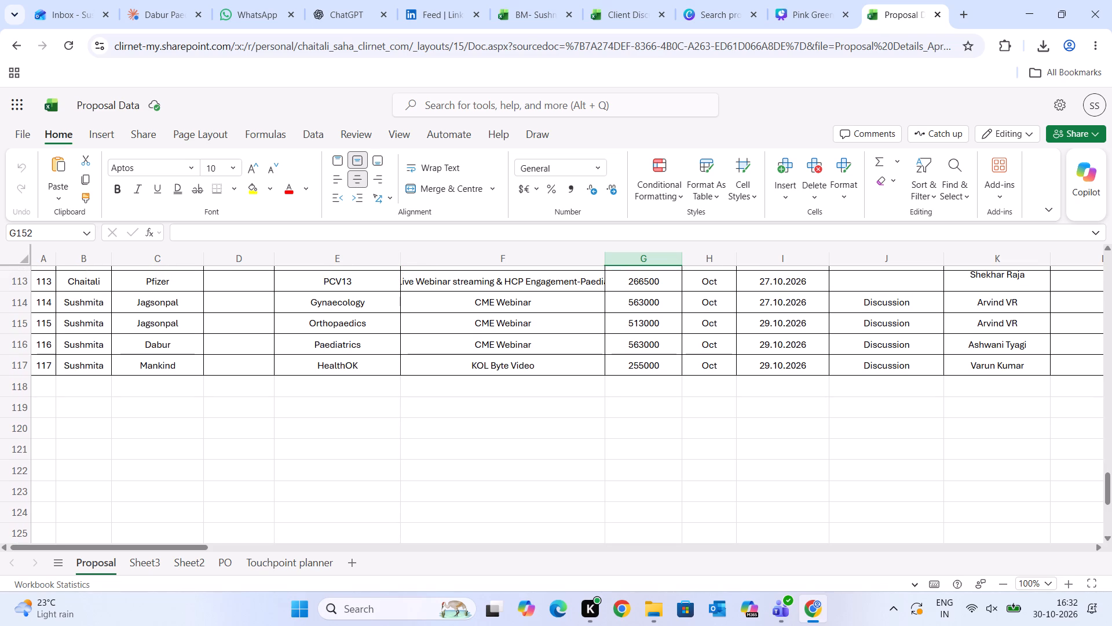
drag(642, 300, 643, 324)
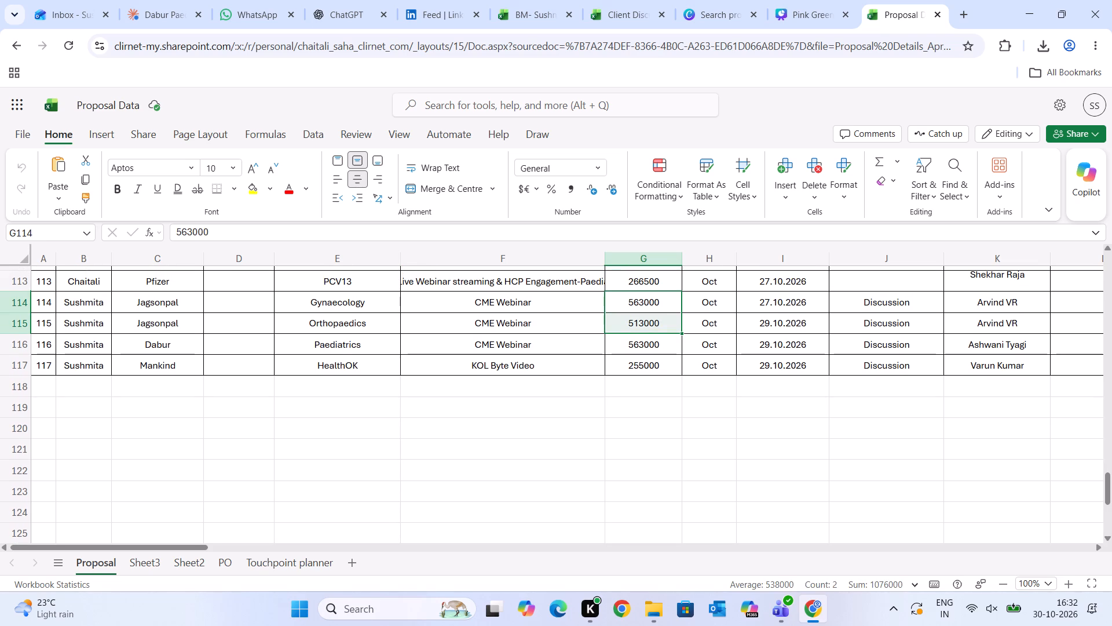
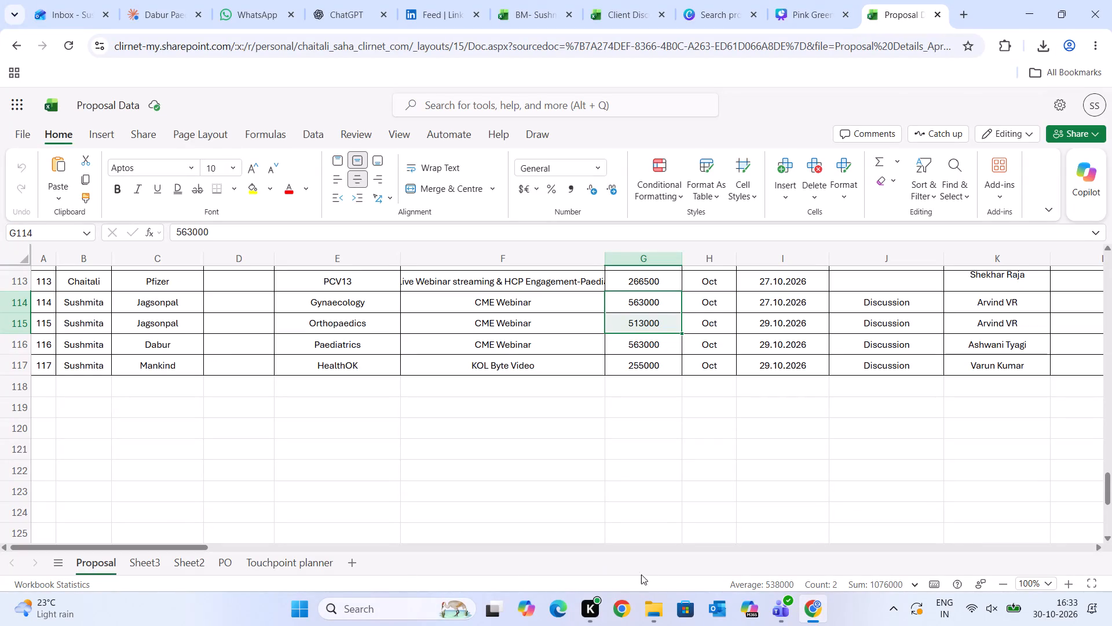
Open the Q4 Pipeline workbook from the Desktop folder in Excel, enable its content and make it a trusted document.
click(651, 613)
click(77, 205)
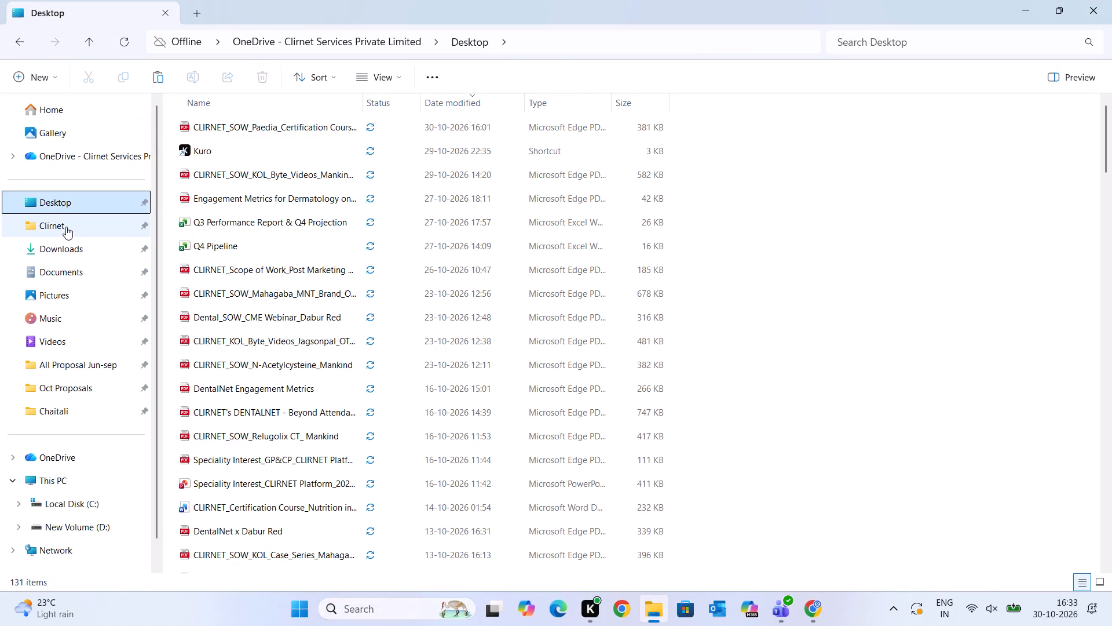
double_click(222, 247)
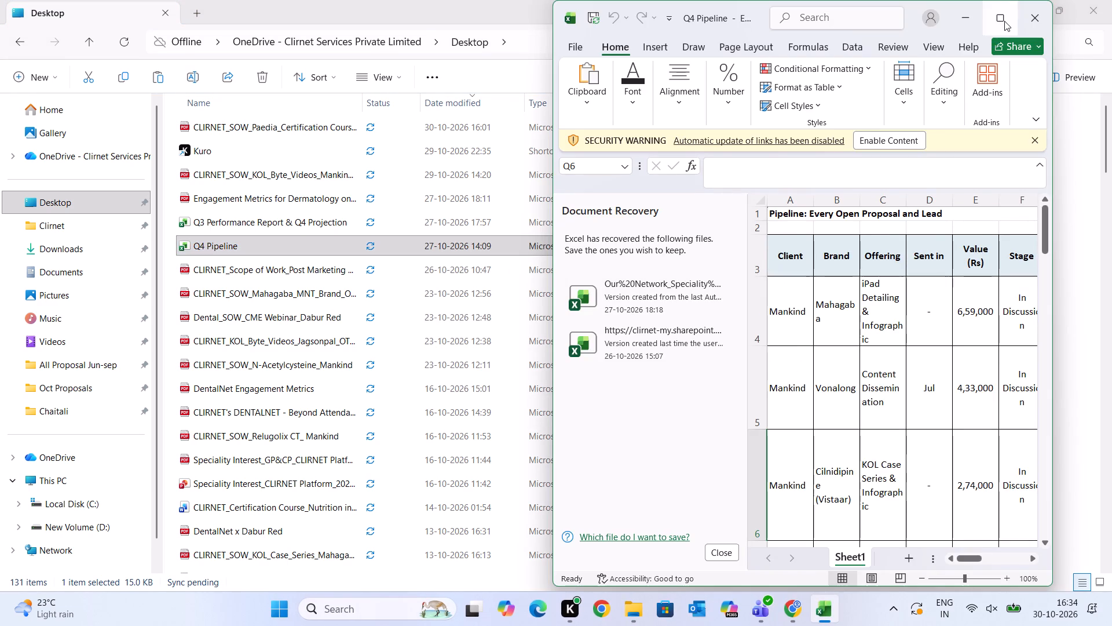
click(1004, 20)
click(335, 141)
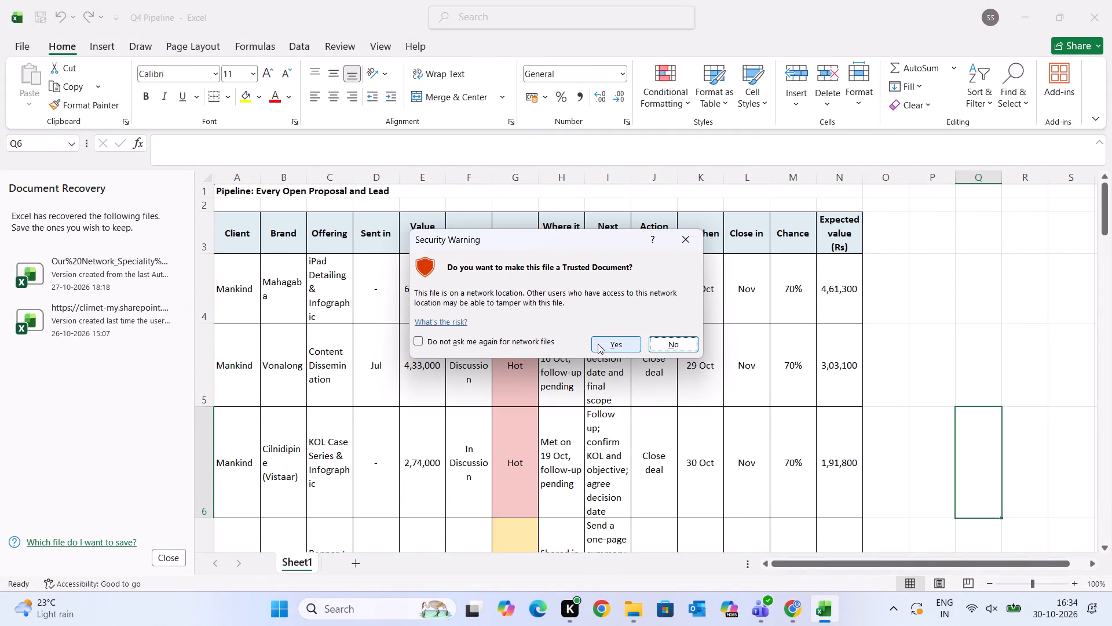
click(608, 343)
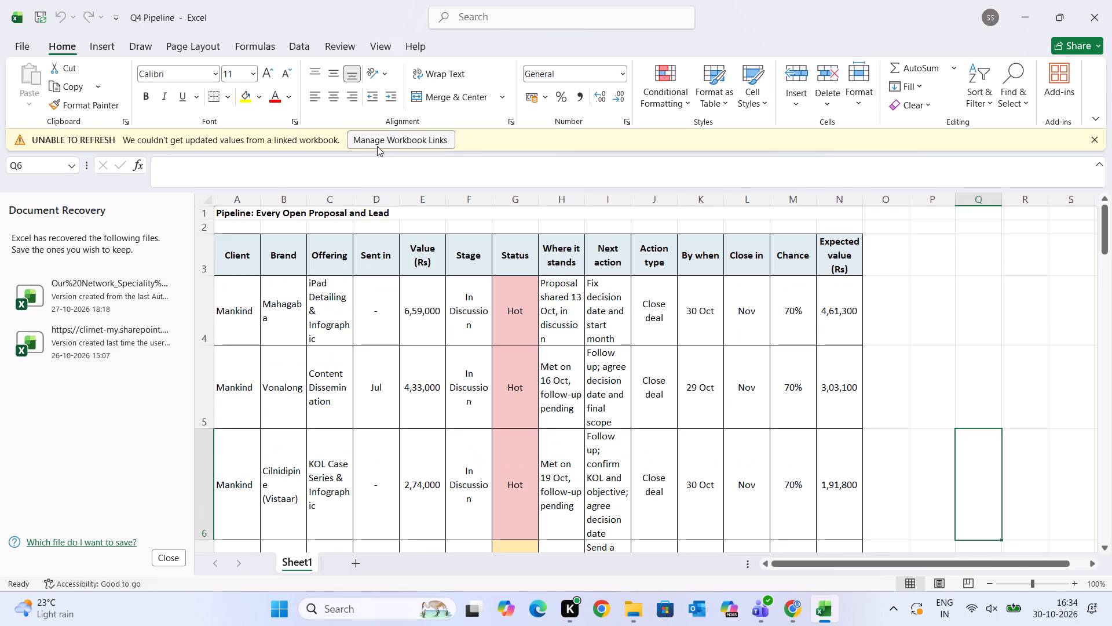
Close the Document Recovery pane and answer the prompt about the unopened recovered files.
click(164, 556)
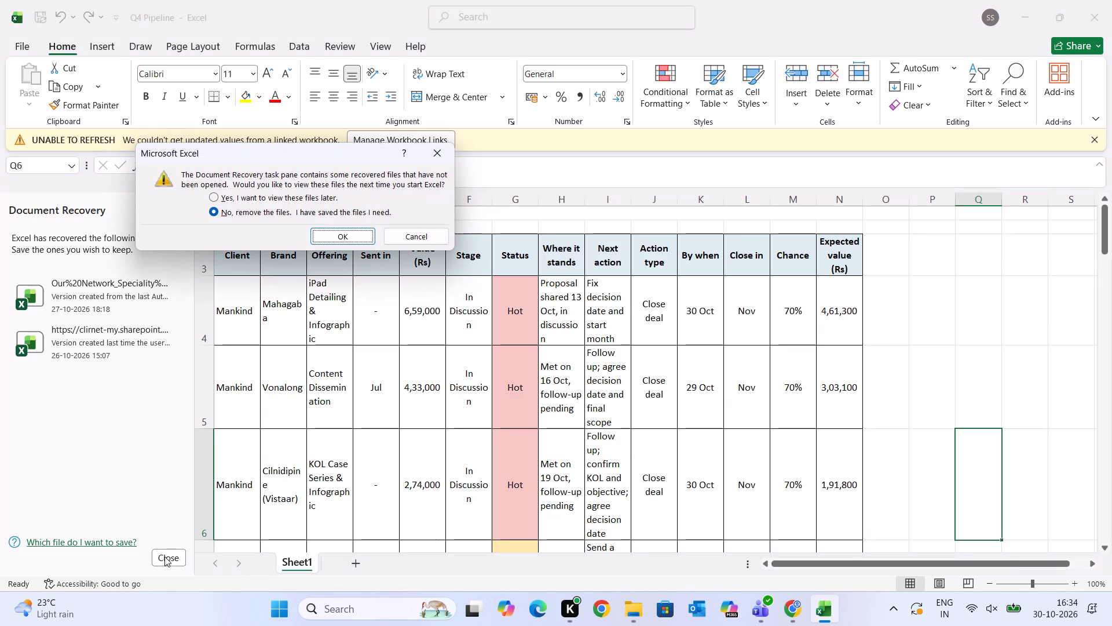
drag(234, 198, 333, 238)
click(333, 238)
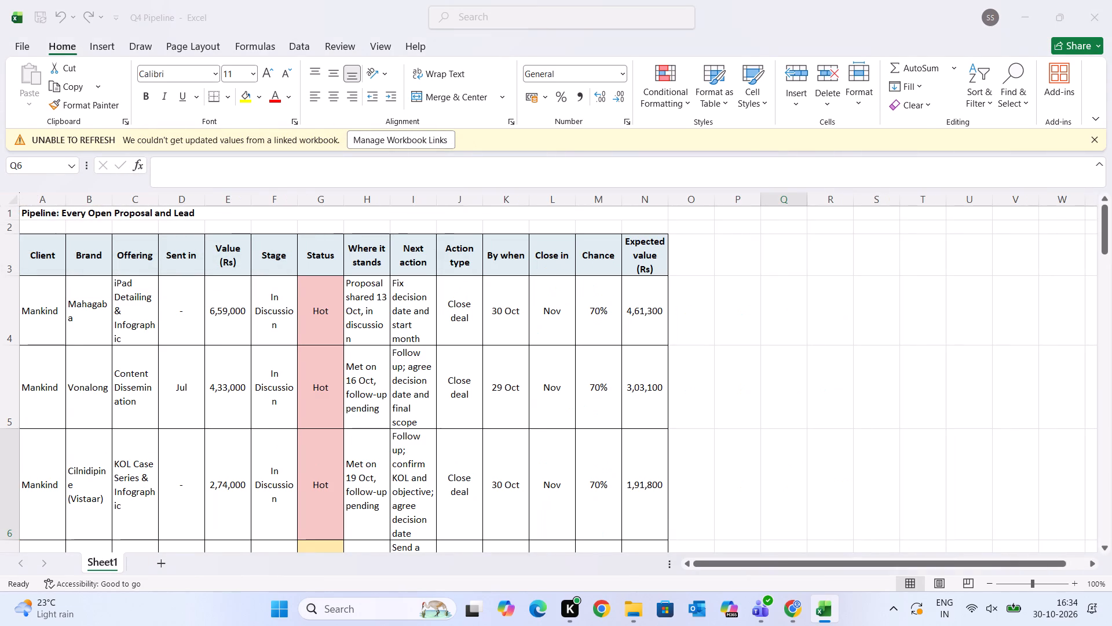
Select the expected values of the three Hot Mankind leads, N4 to N6, to check their total.
scroll(378, 366, down, 2)
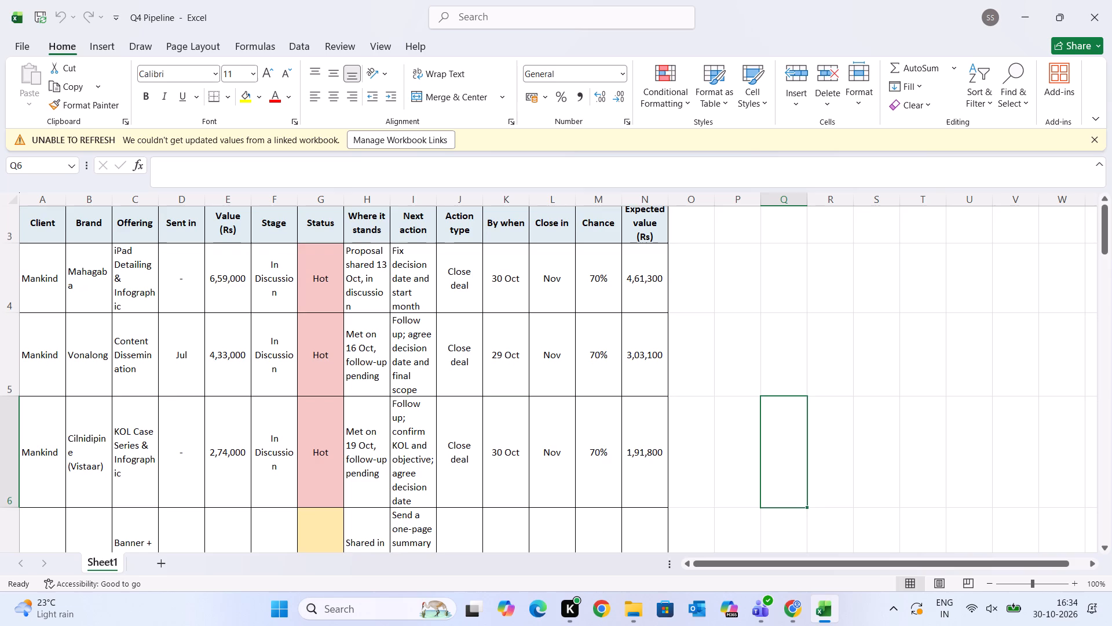
scroll(378, 366, down, 1)
scroll(646, 338, down, 1)
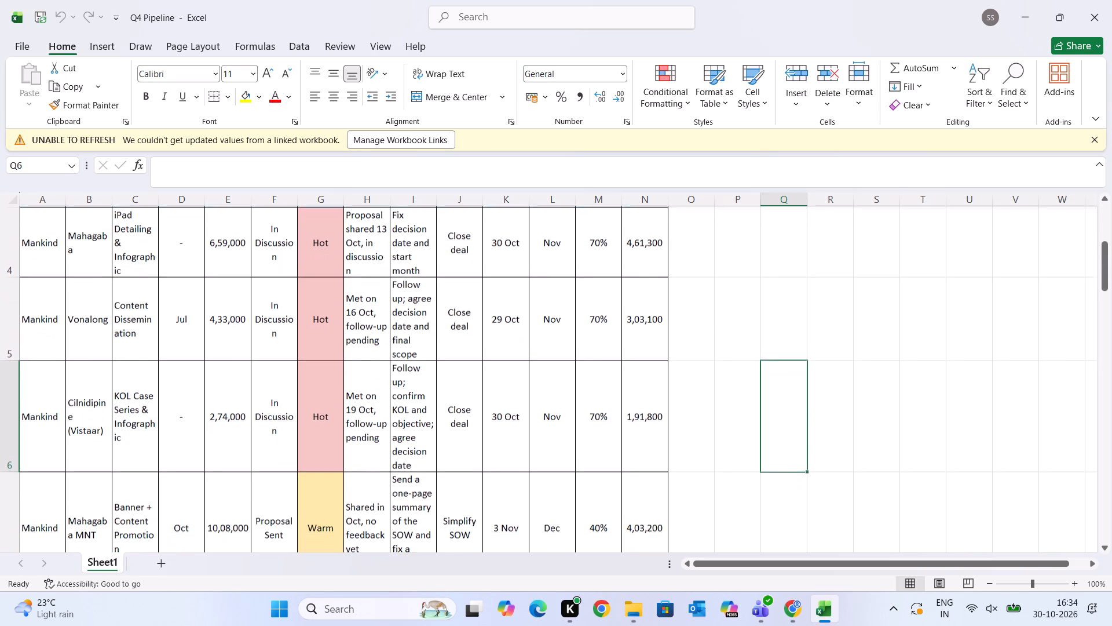
drag(643, 240, 641, 419)
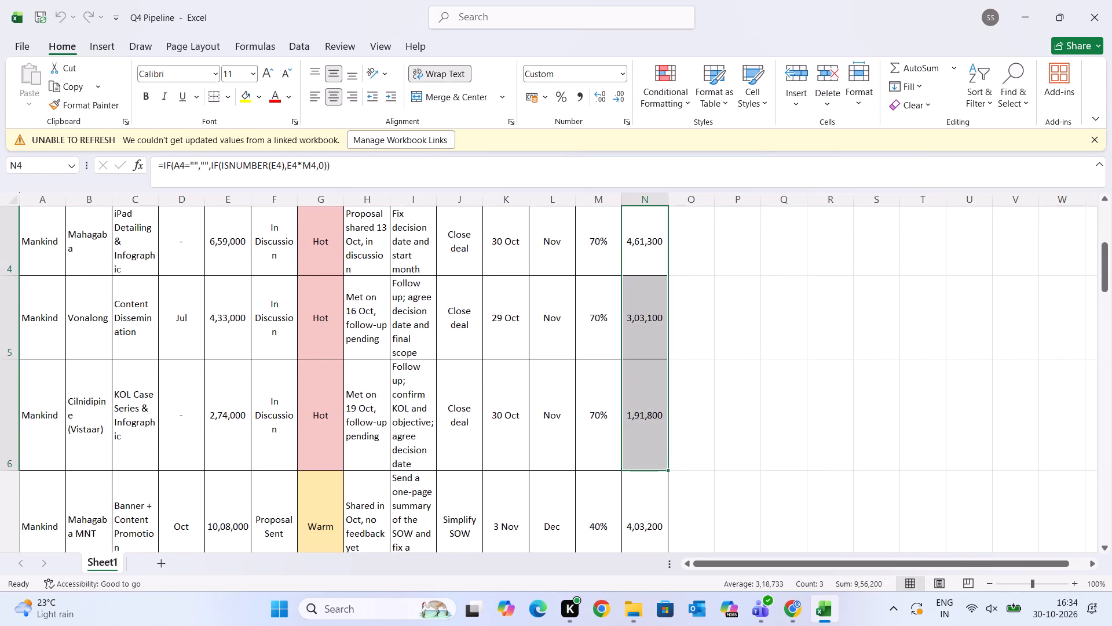
Examine the Warm and Cold pipeline leads, comparing their values, closing months, chances and expected values.
scroll(641, 419, down, 4)
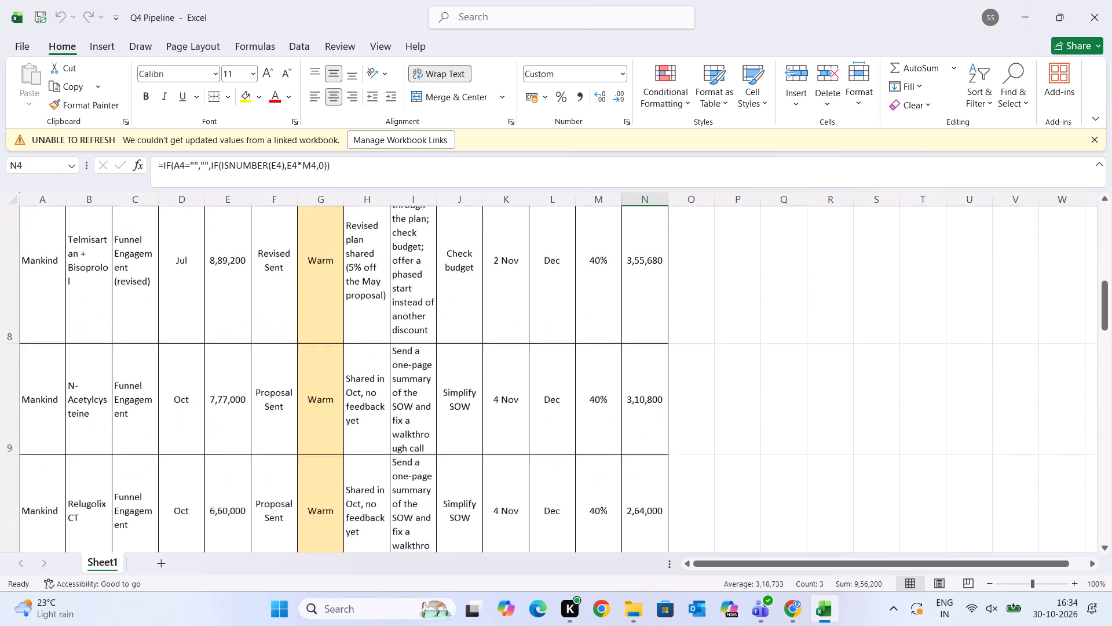
scroll(641, 419, down, 4)
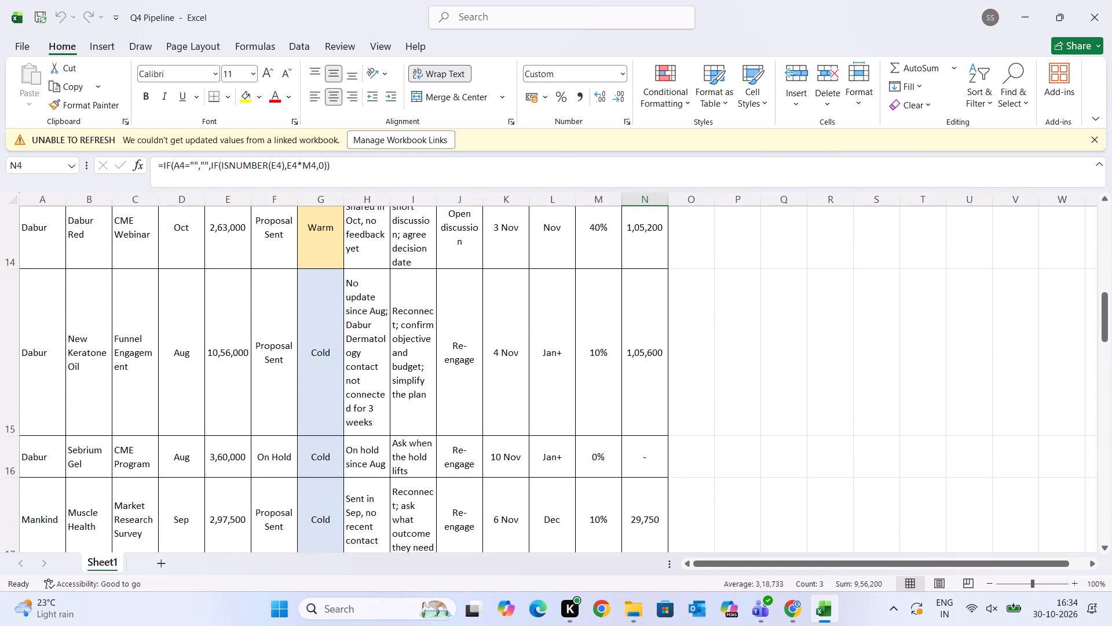
scroll(641, 419, down, 4)
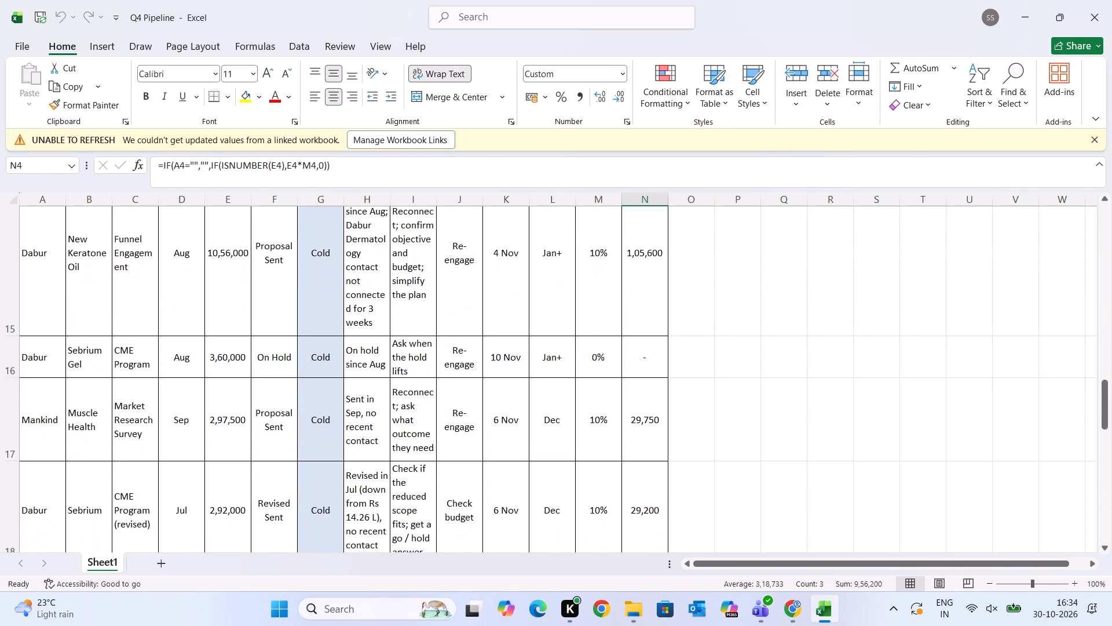
scroll(641, 419, down, 3)
scroll(641, 419, up, 1)
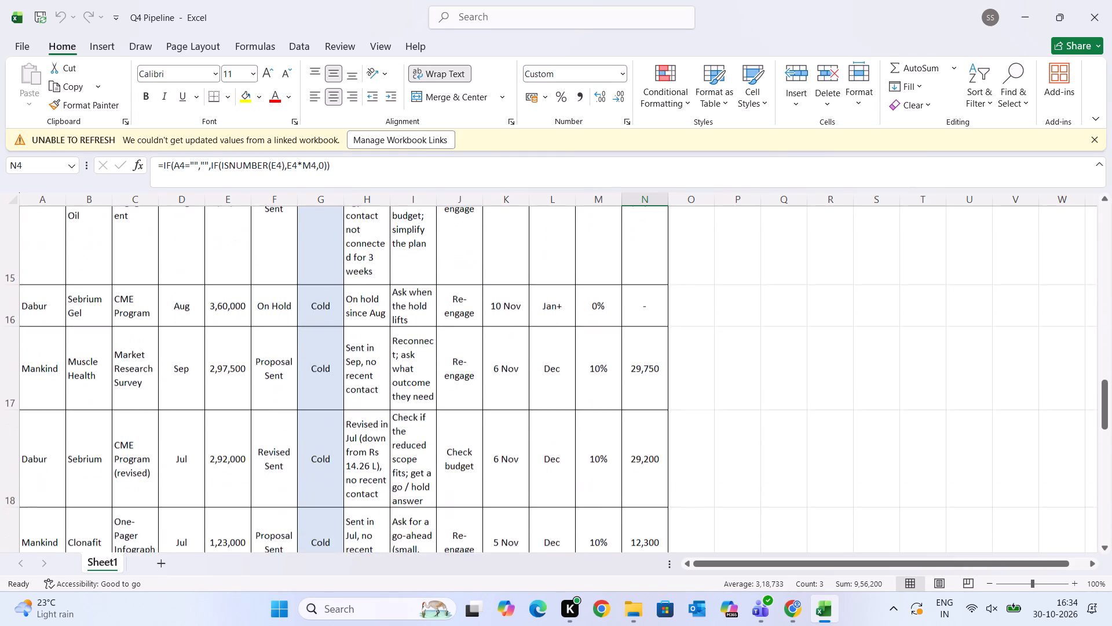
scroll(641, 419, up, 2)
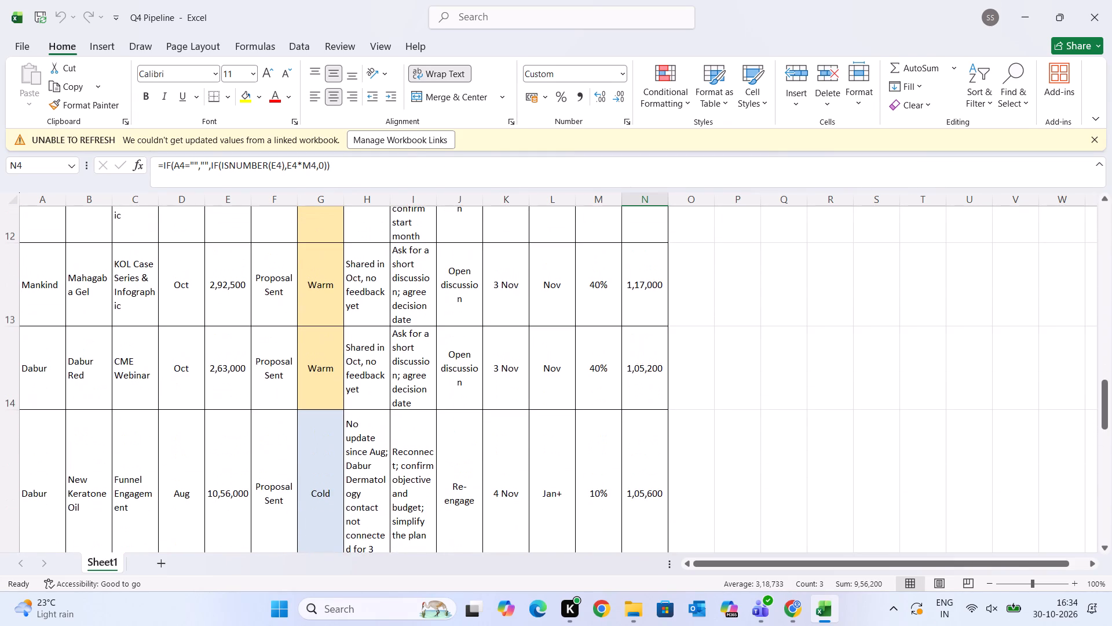
scroll(641, 419, up, 3)
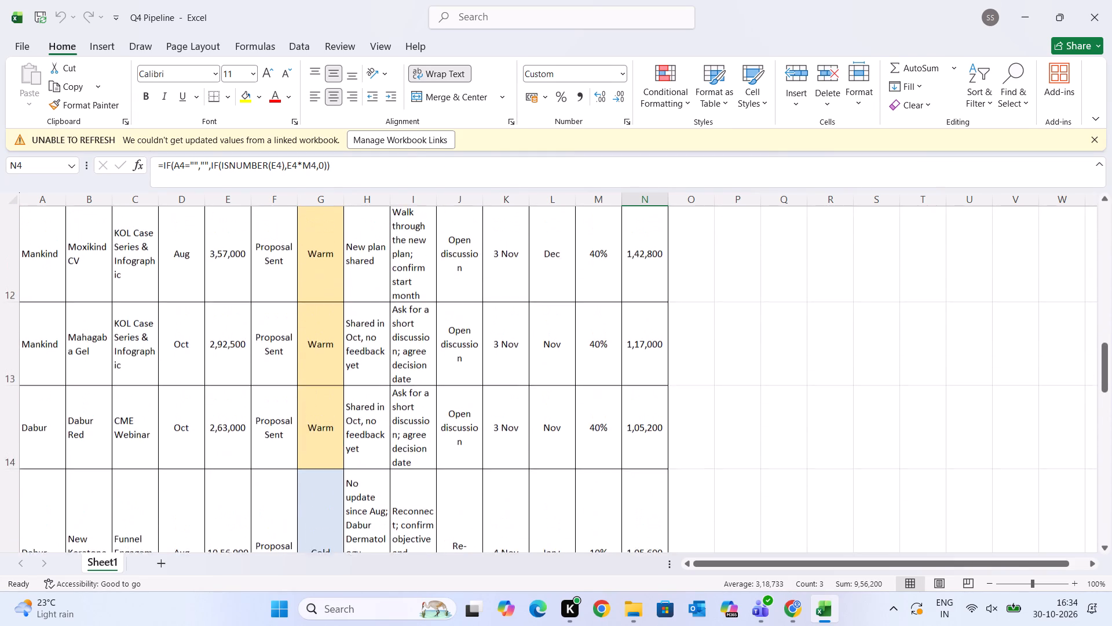
scroll(641, 419, up, 1)
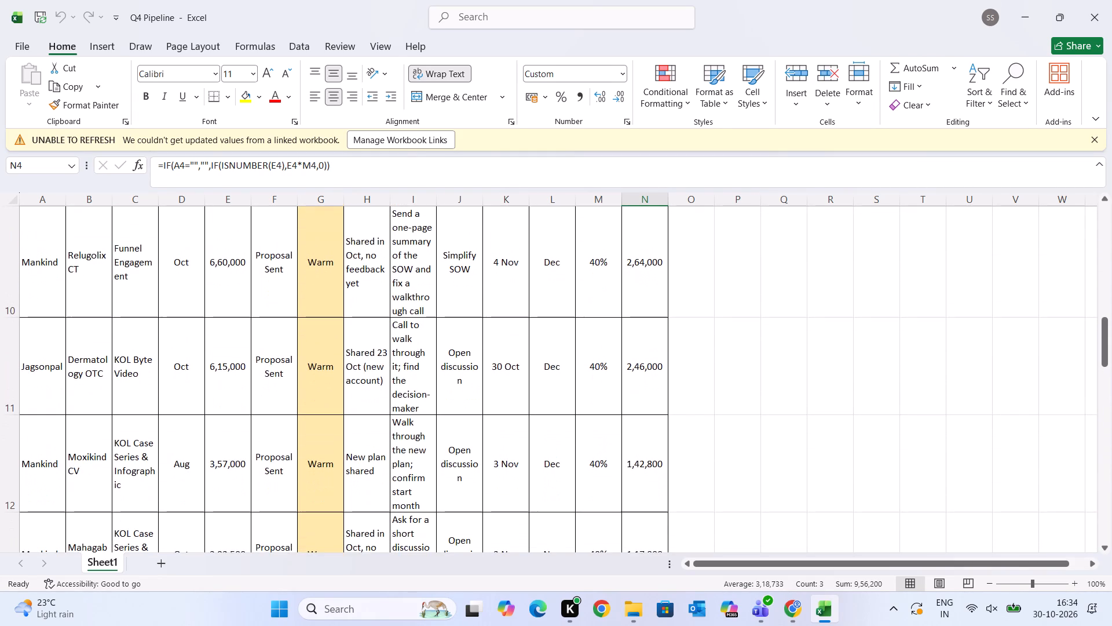
scroll(641, 419, down, 1)
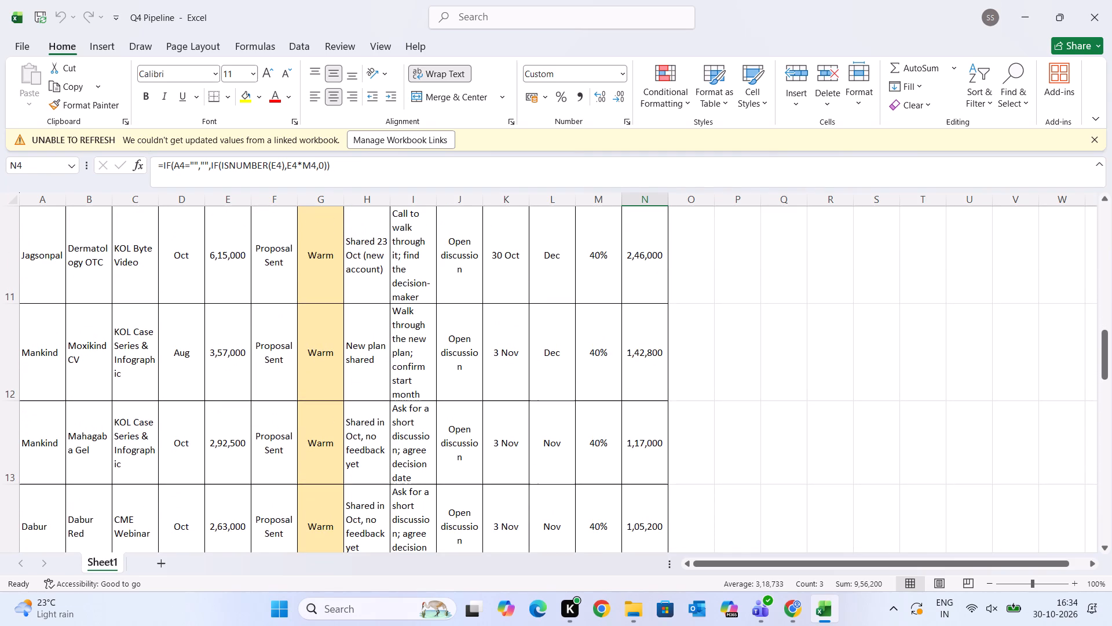
scroll(641, 419, up, 3)
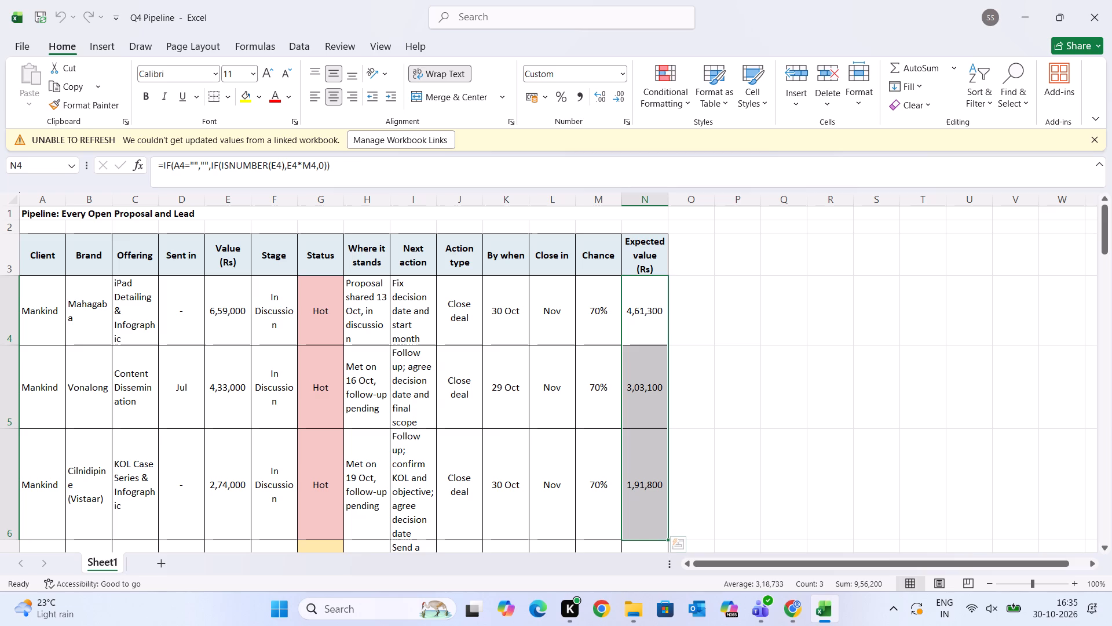
Reselect the expected values of the Hot Mahagaba, Vonalong and Cilnidipine leads, N4 to N6, to recheck their total.
click(683, 422)
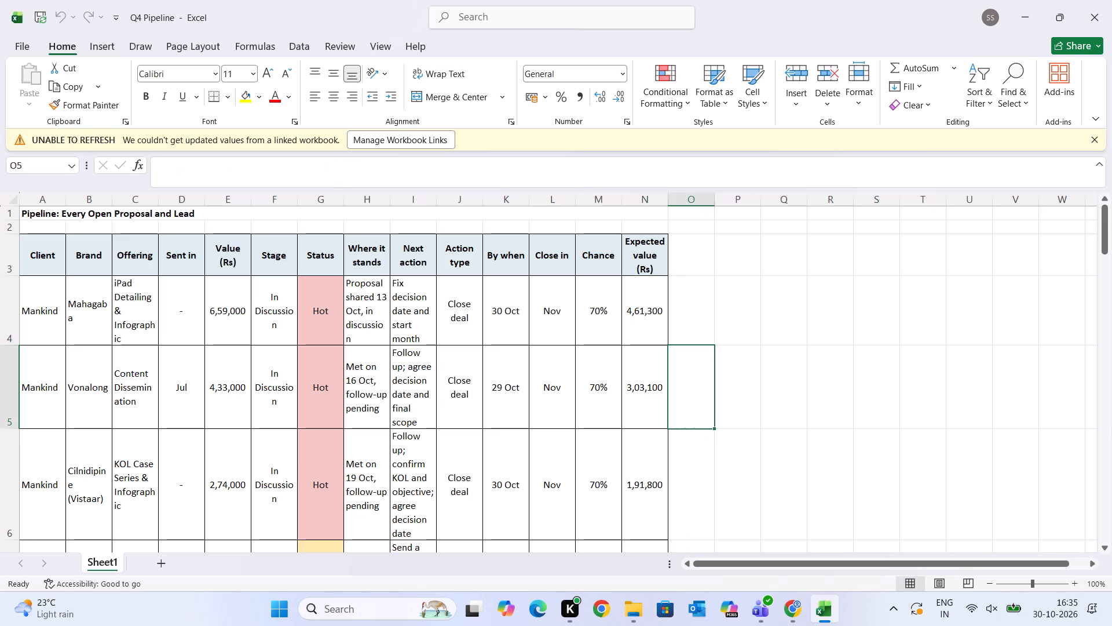
click(625, 313)
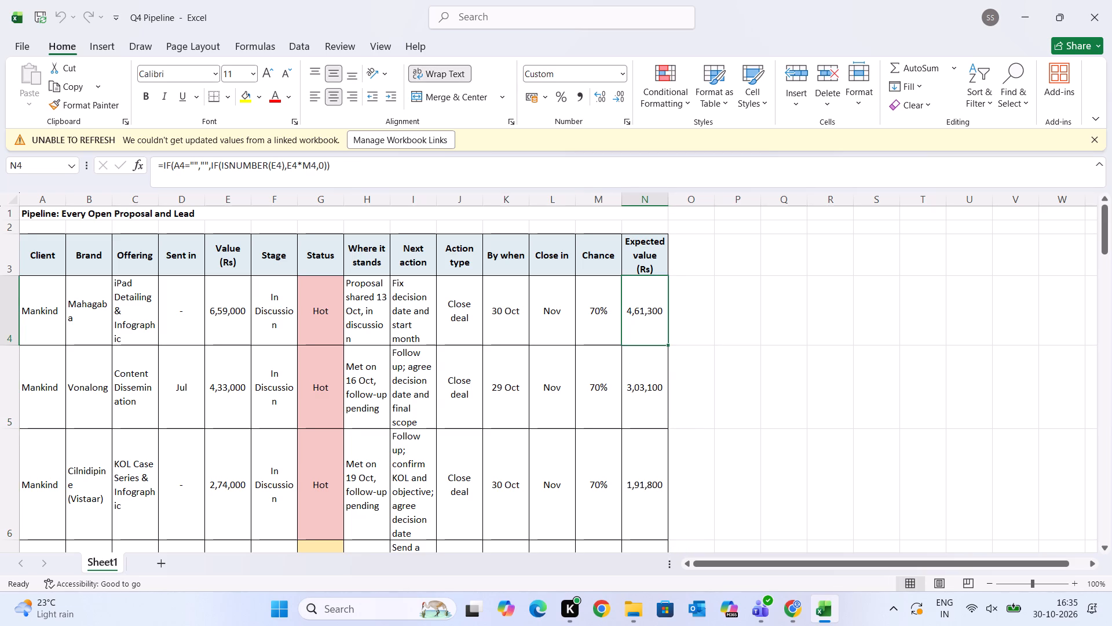
scroll(630, 319, down, 1)
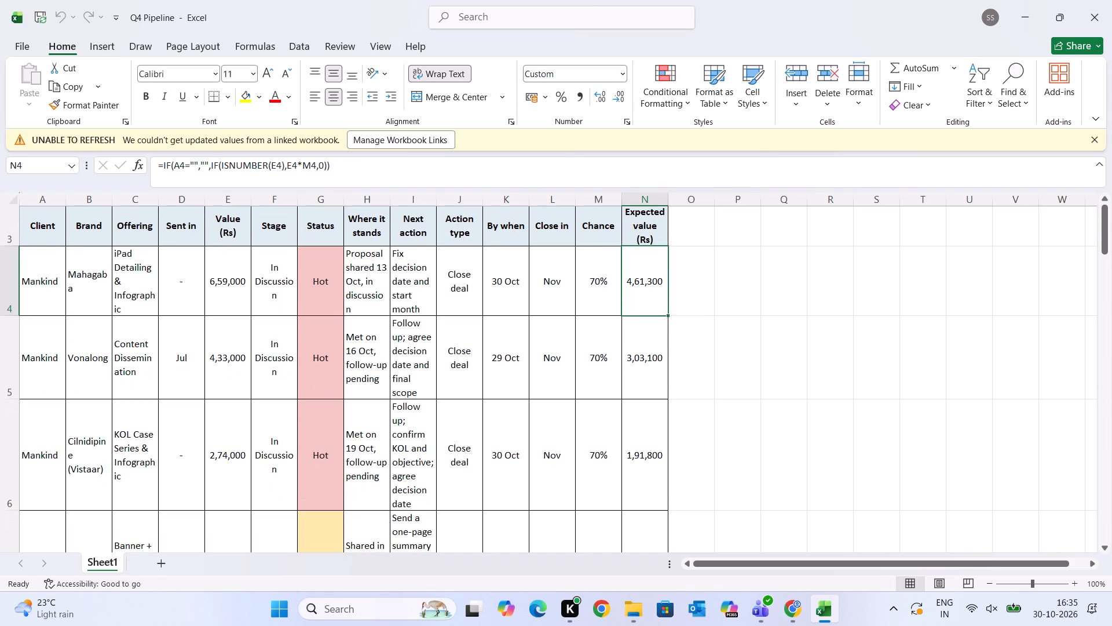
scroll(630, 319, down, 3)
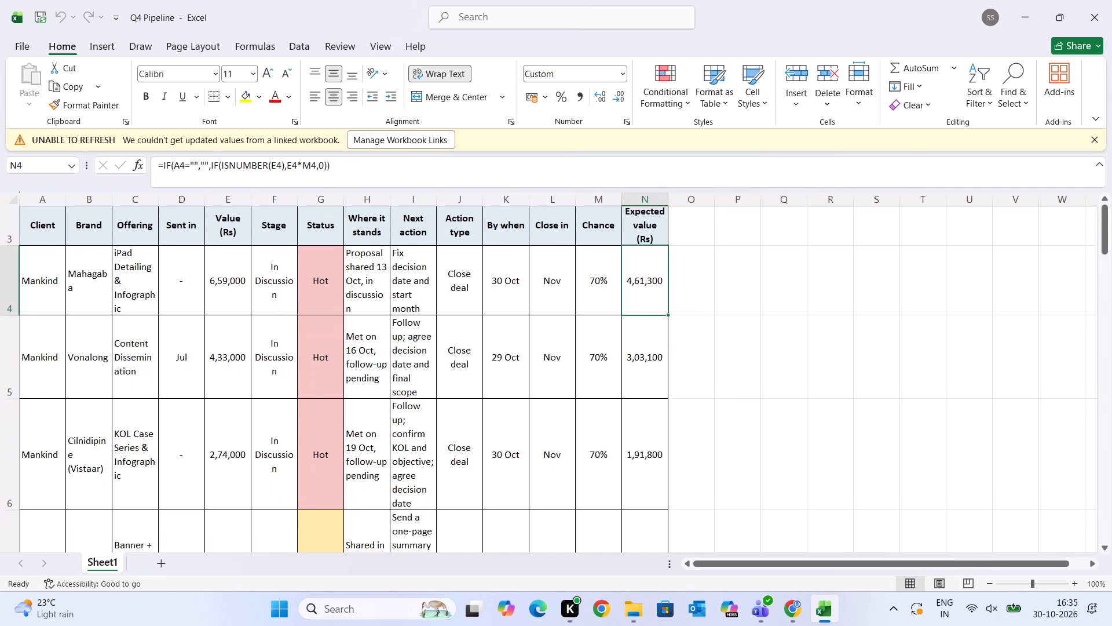
scroll(630, 319, down, 1)
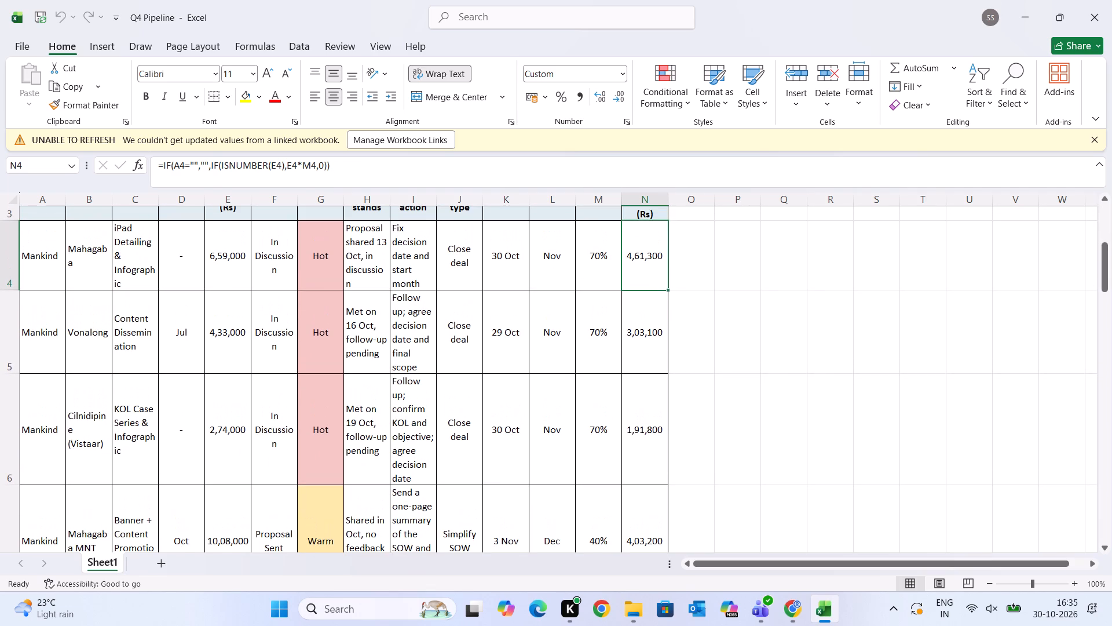
click(643, 249)
drag(643, 249, 639, 413)
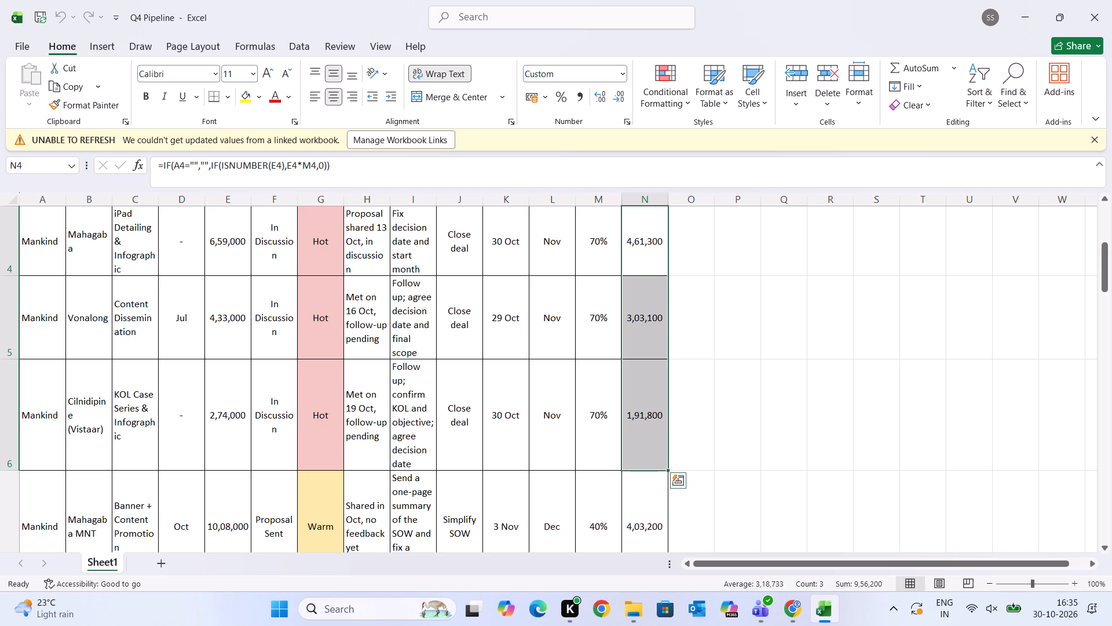
Examine the Warm Mankind leads below the Hot ones, including their next actions, closing months and expected values.
scroll(480, 409, down, 1)
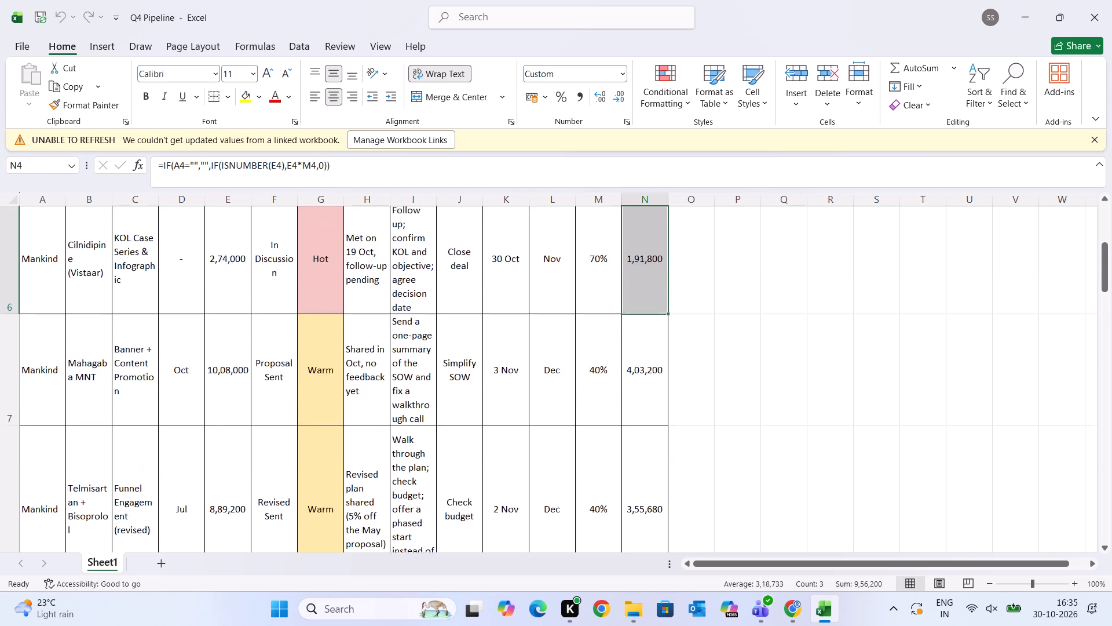
scroll(480, 409, down, 2)
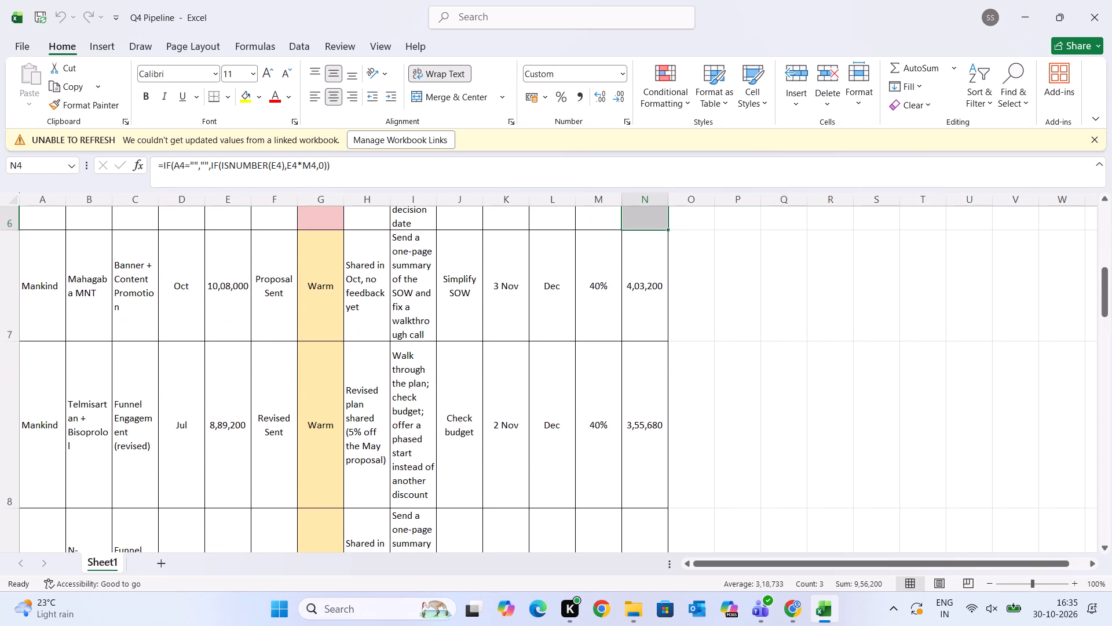
scroll(480, 409, down, 6)
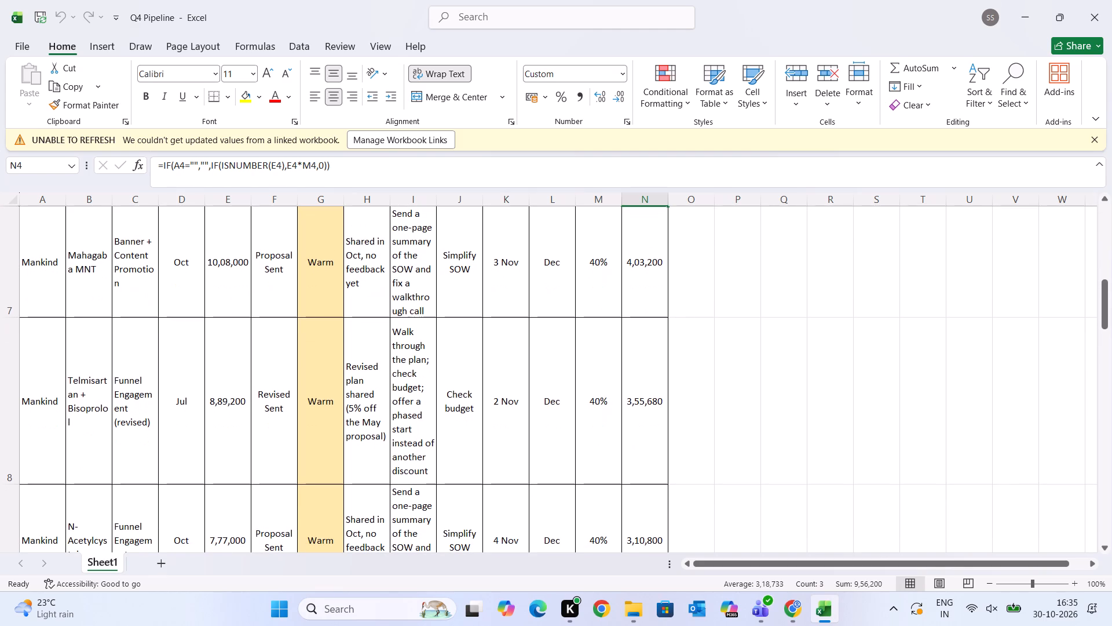
scroll(463, 369, up, 4)
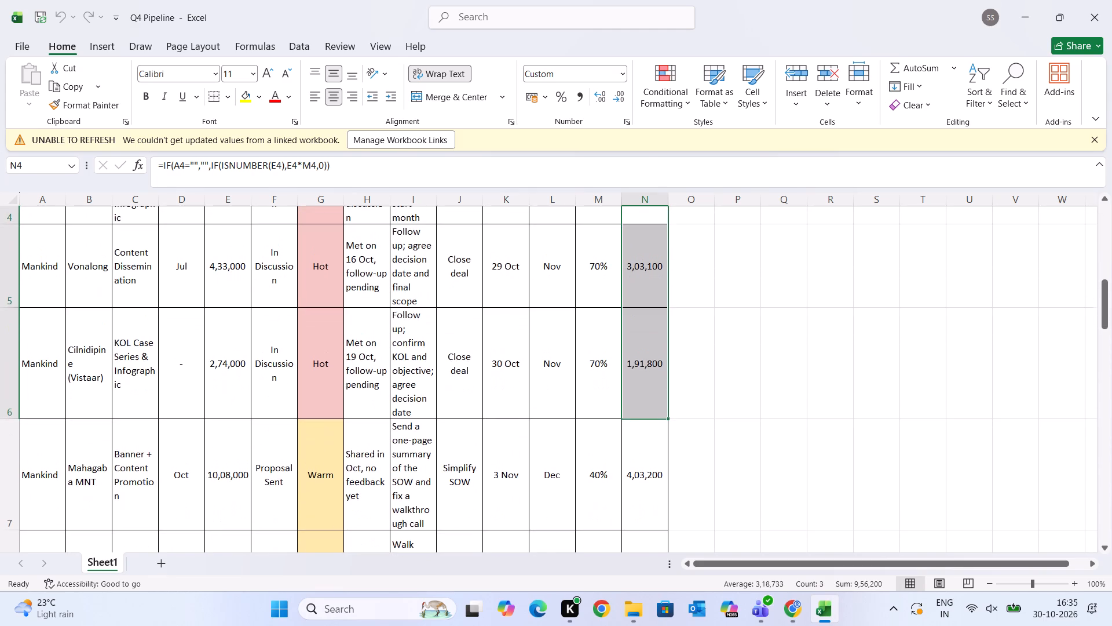
scroll(463, 369, up, 1)
scroll(463, 369, down, 2)
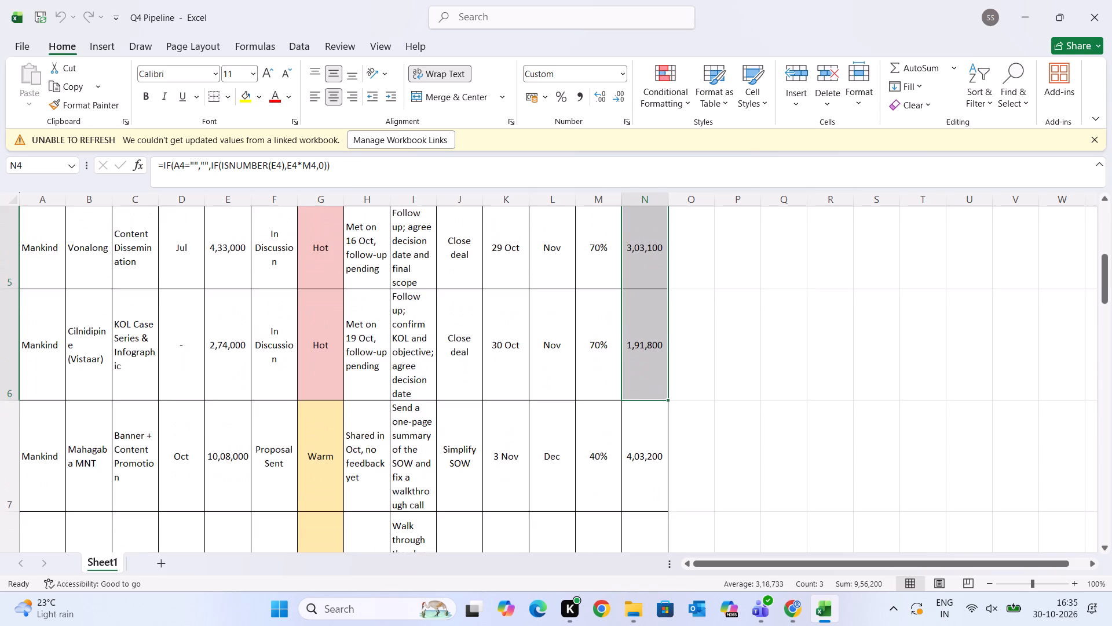
scroll(463, 369, down, 1)
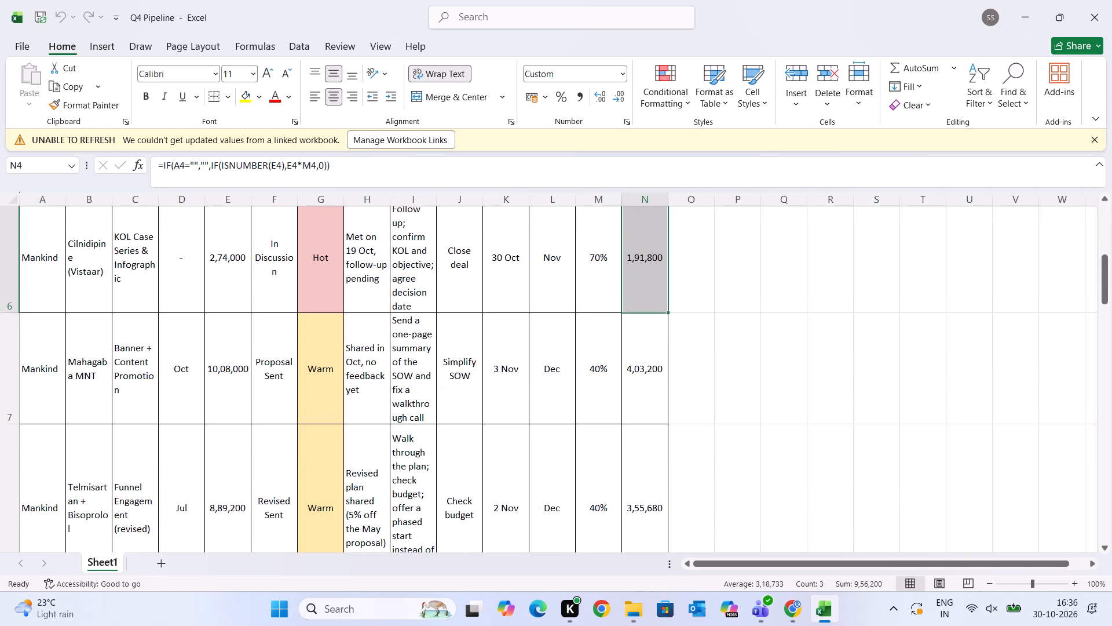
scroll(463, 369, down, 3)
Examine the Warm leads from Mahagaba MNT down to the first Cold Dabur leads, including their chances and expected values.
scroll(463, 369, down, 1)
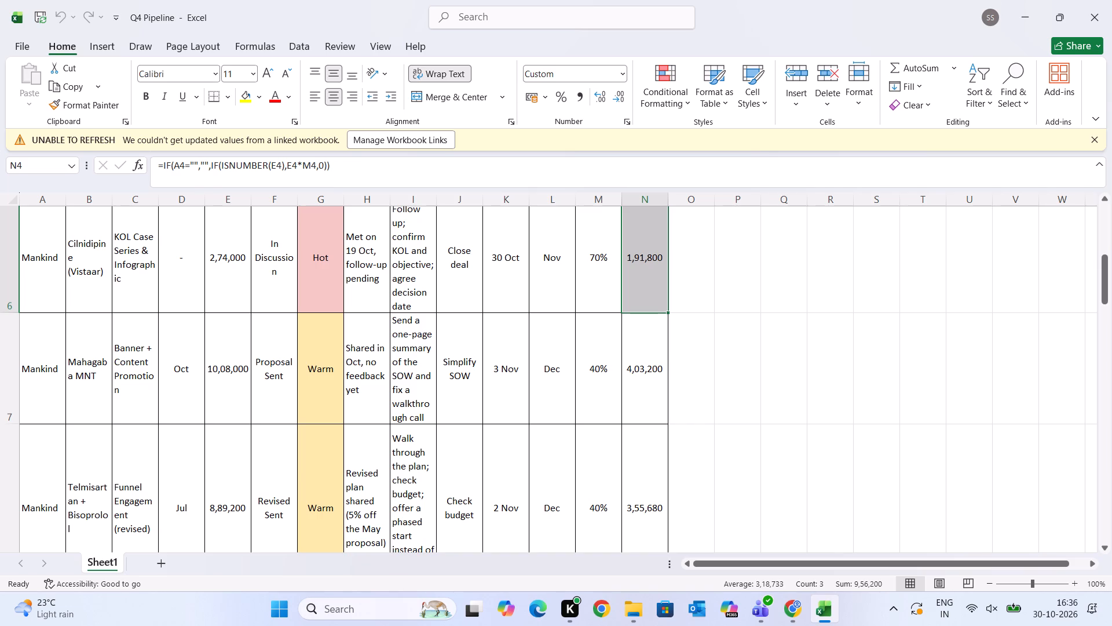
scroll(463, 369, down, 1)
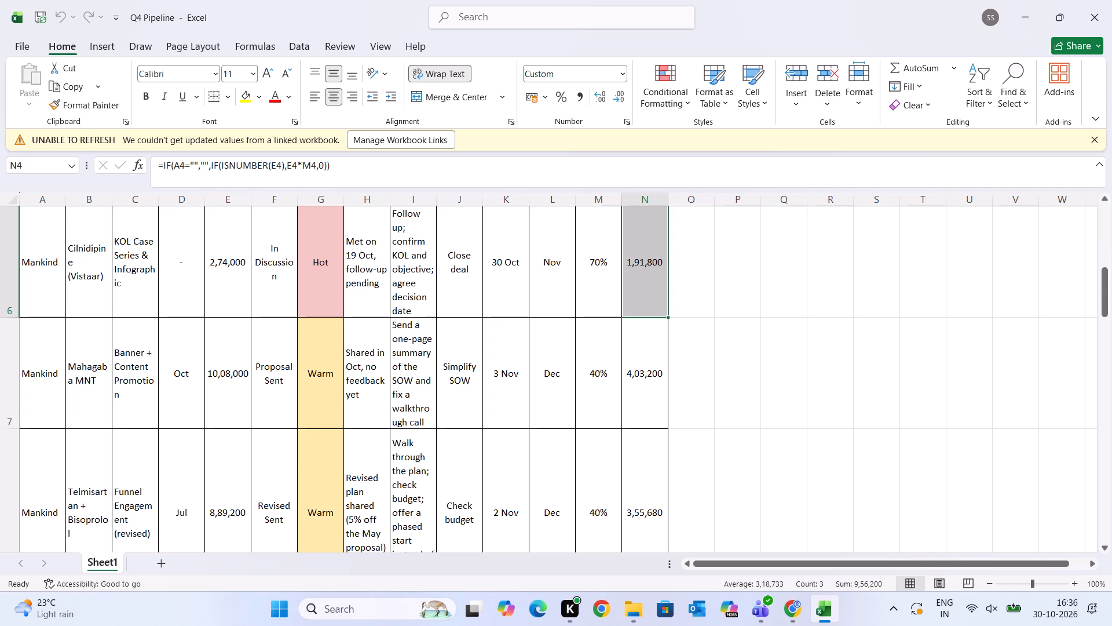
scroll(693, 475, down, 1)
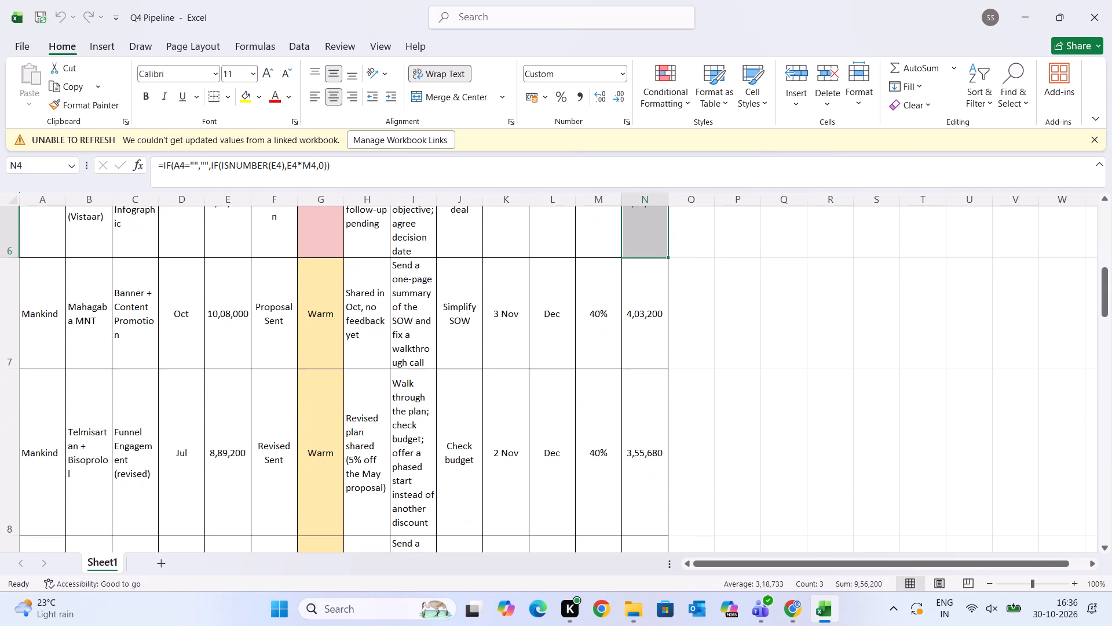
scroll(693, 475, down, 3)
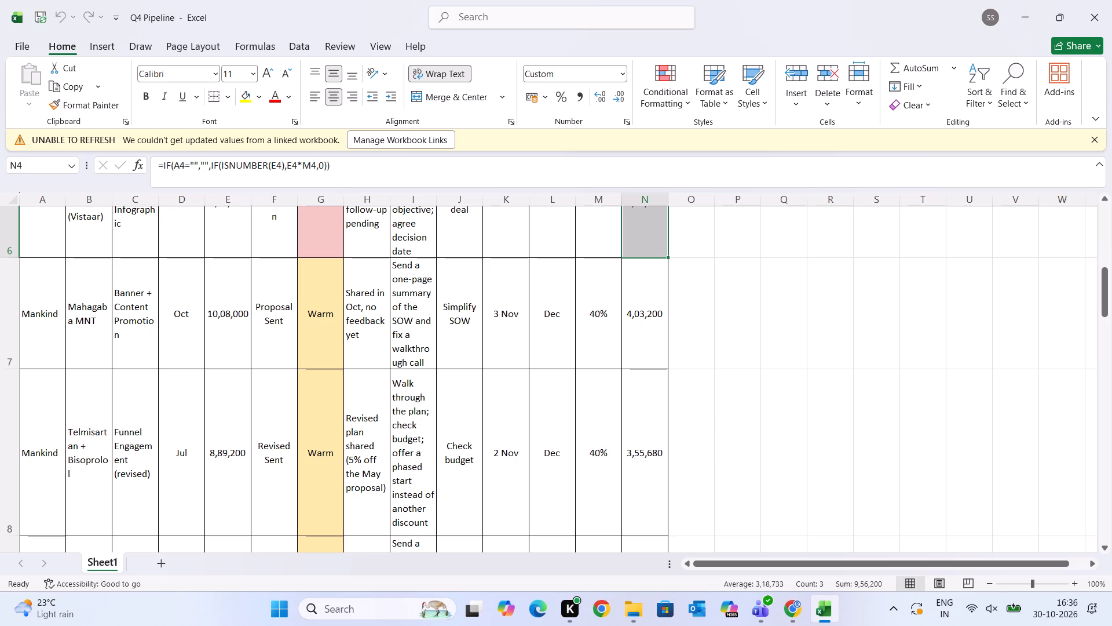
scroll(693, 475, down, 6)
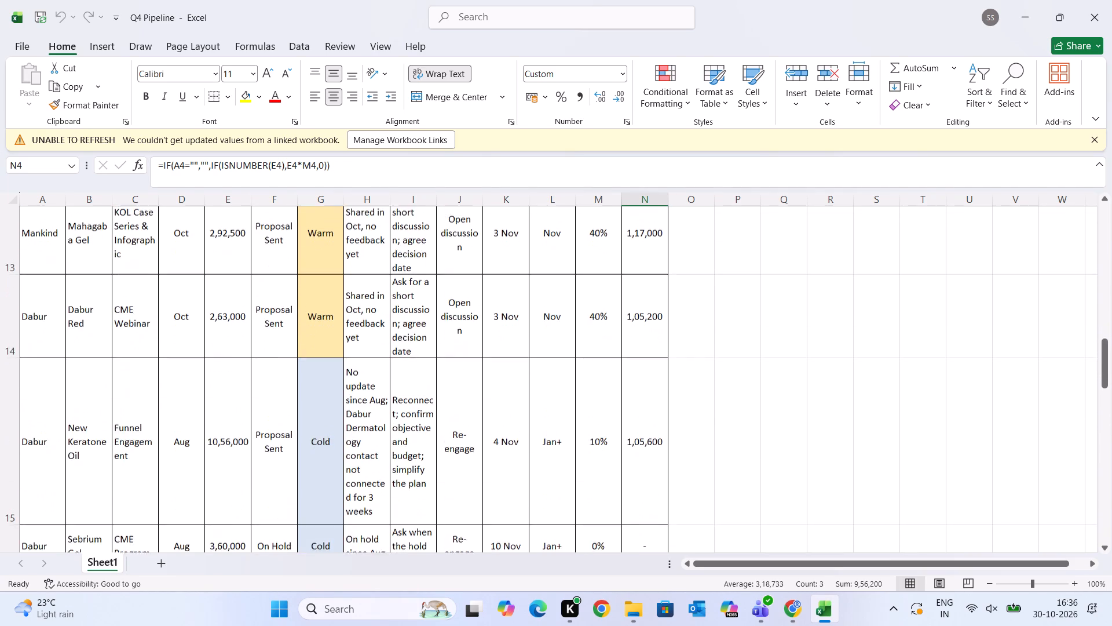
Select the expected values of all Hot and Warm leads, N4 to N14, to check their total.
scroll(693, 475, up, 3)
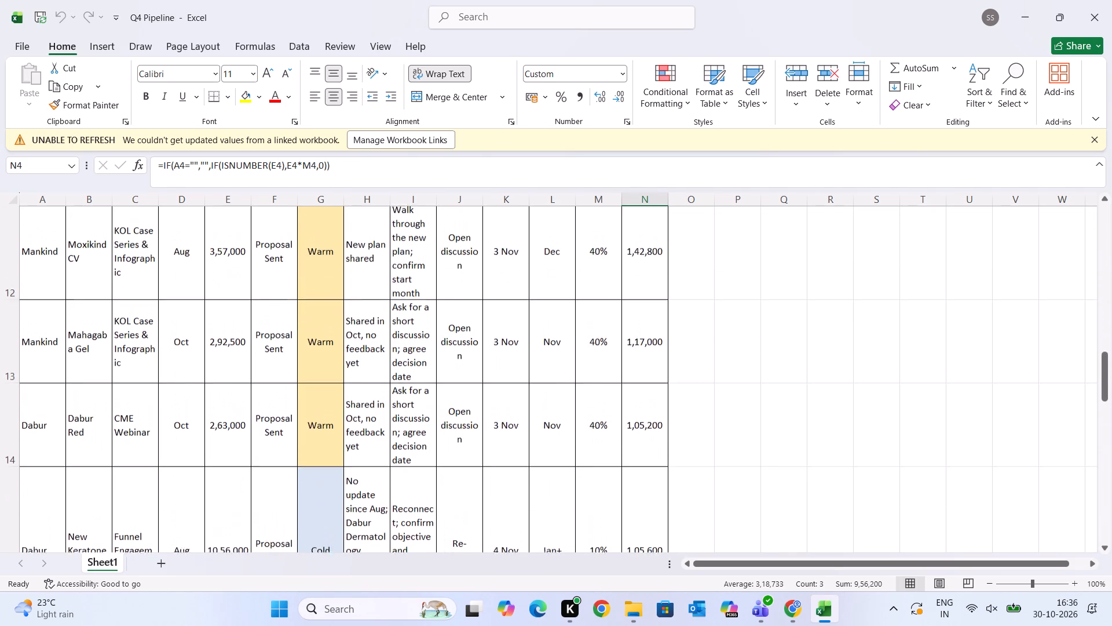
scroll(693, 475, up, 2)
scroll(693, 475, down, 3)
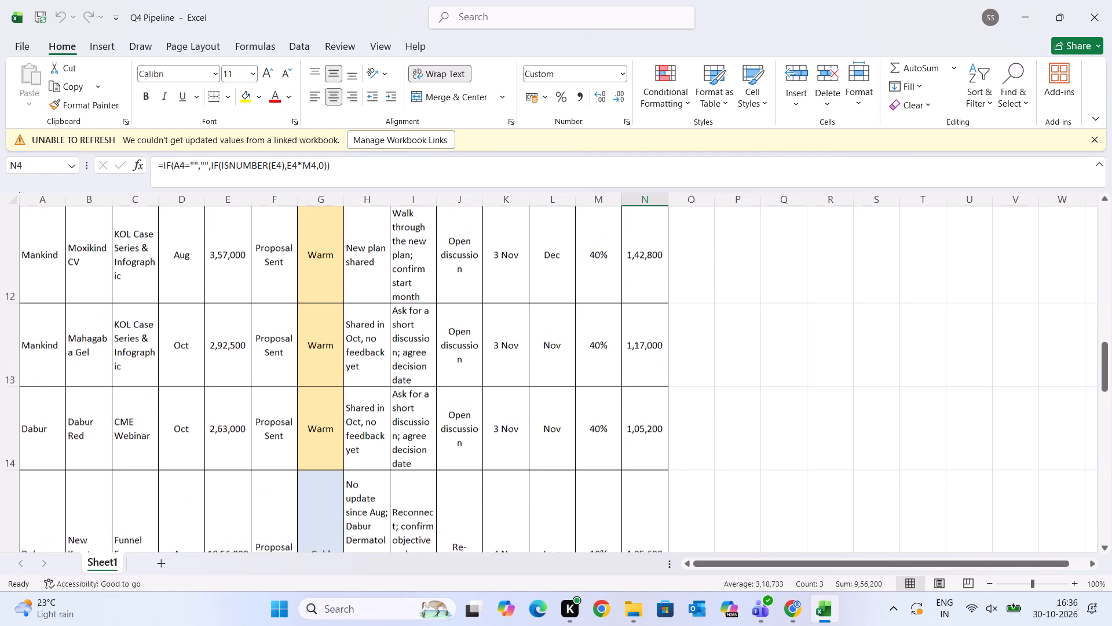
drag(645, 447, 627, 158)
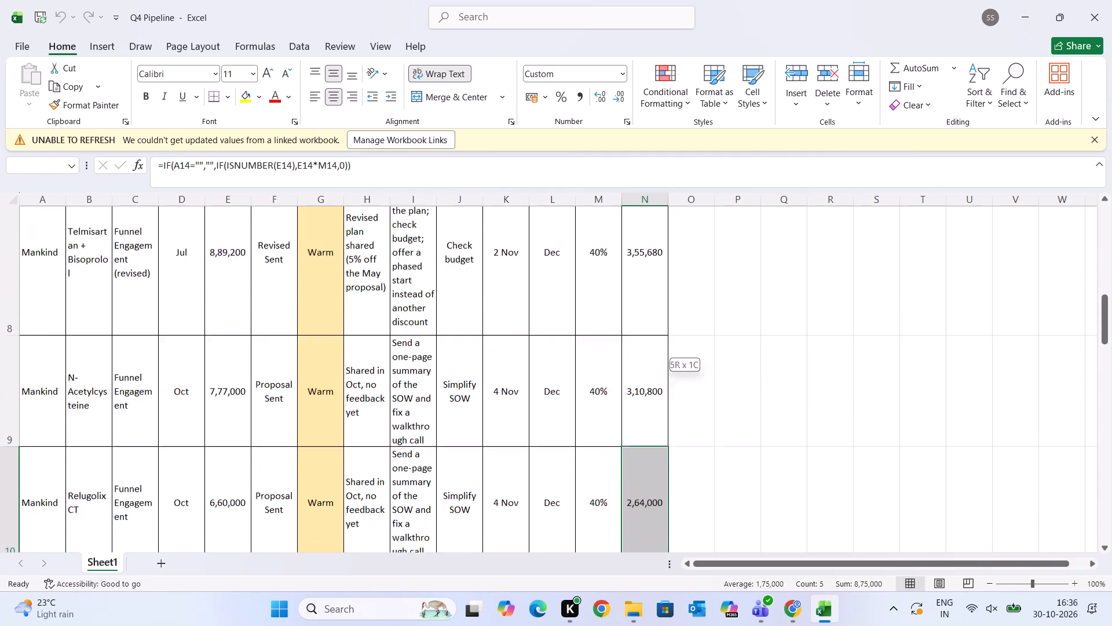
drag(627, 158, 646, 301)
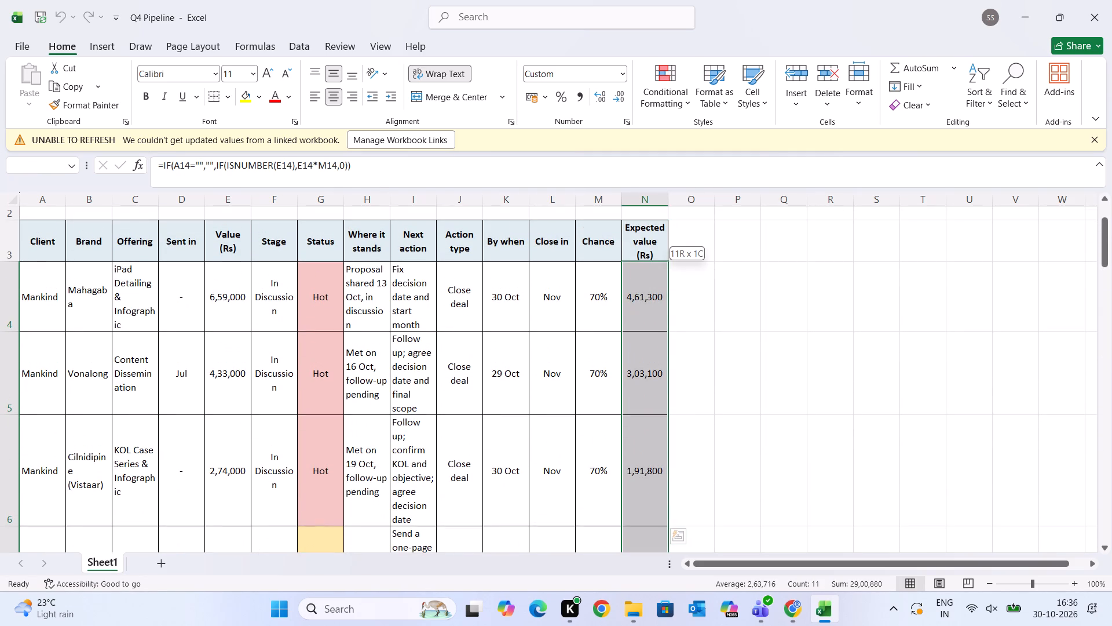
drag(646, 301, 646, 301)
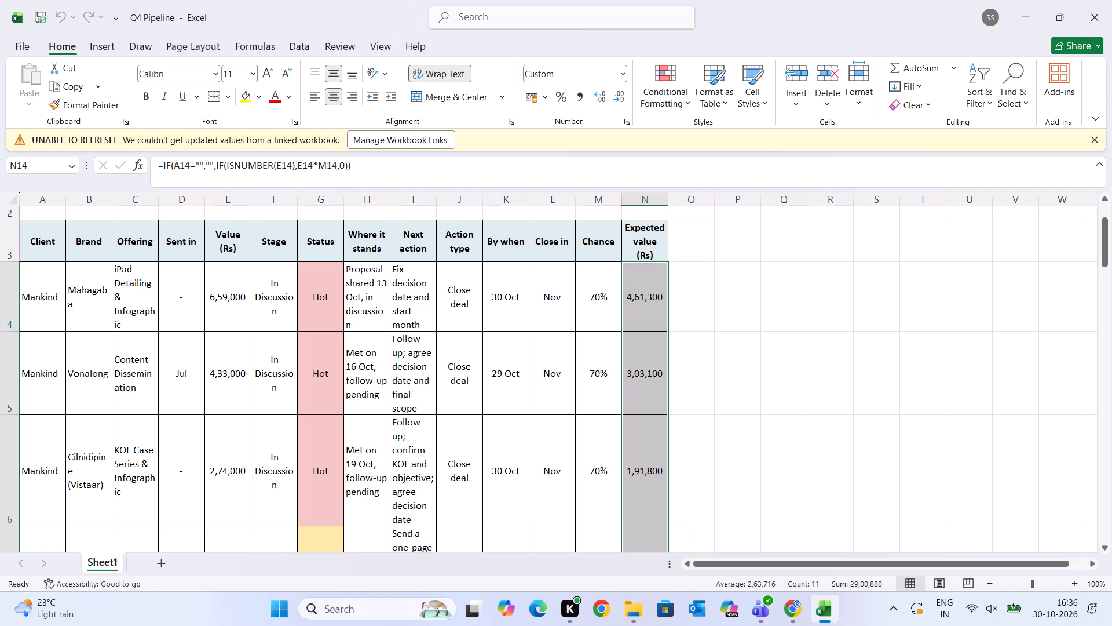
Examine the Hot and Warm leads covered by the selection, comparing their stages, closing months, chances and expected values.
scroll(646, 301, down, 1)
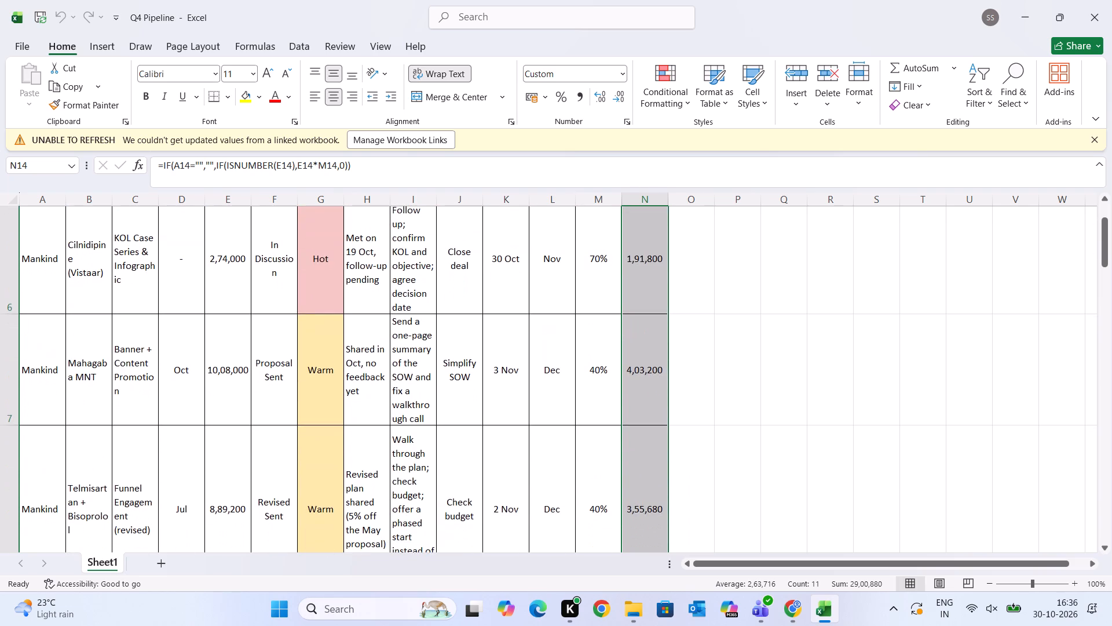
scroll(646, 301, down, 3)
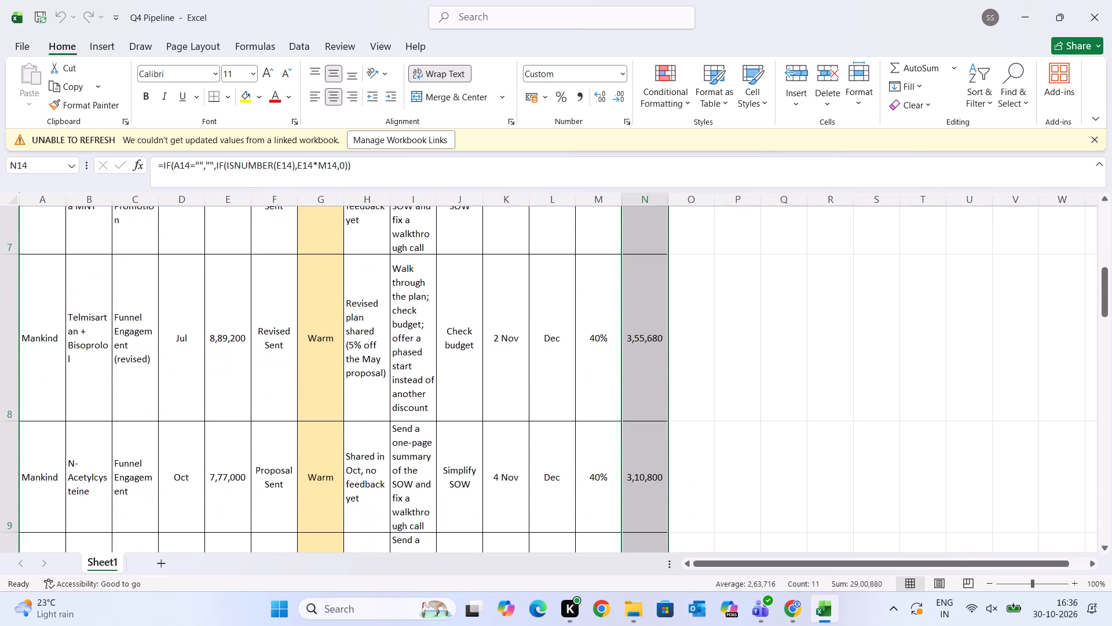
scroll(646, 301, down, 3)
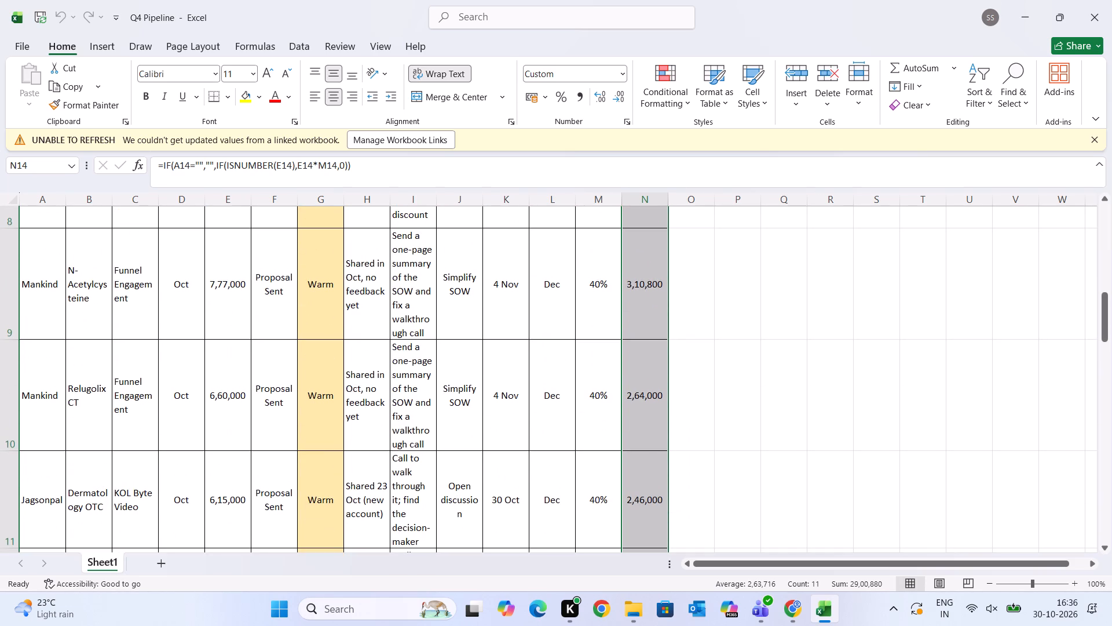
scroll(646, 301, down, 3)
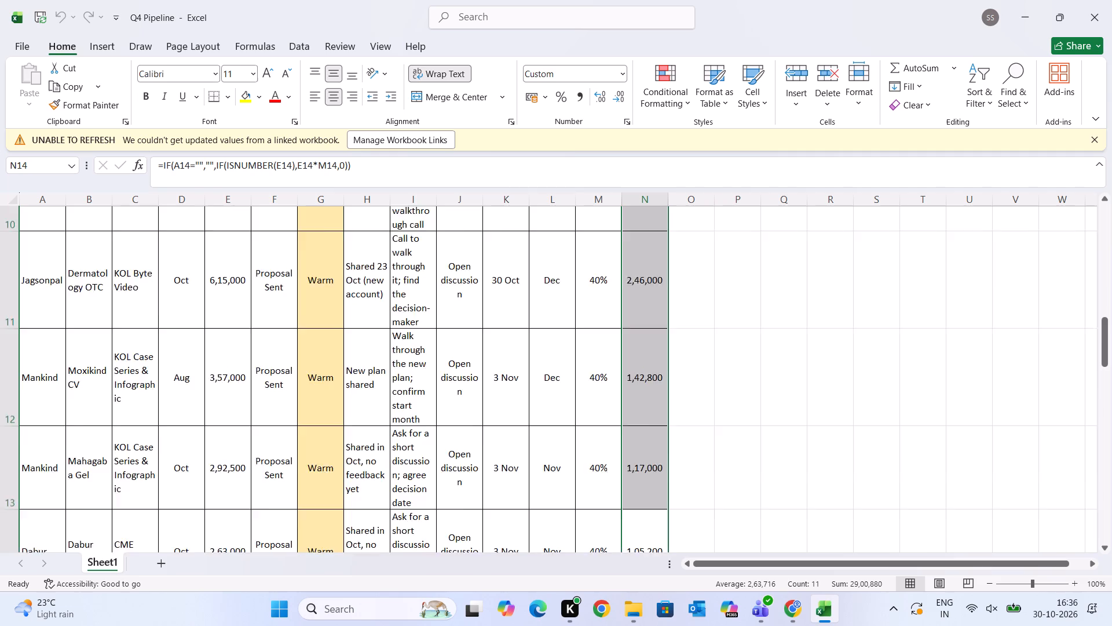
scroll(646, 301, down, 1)
scroll(646, 301, up, 4)
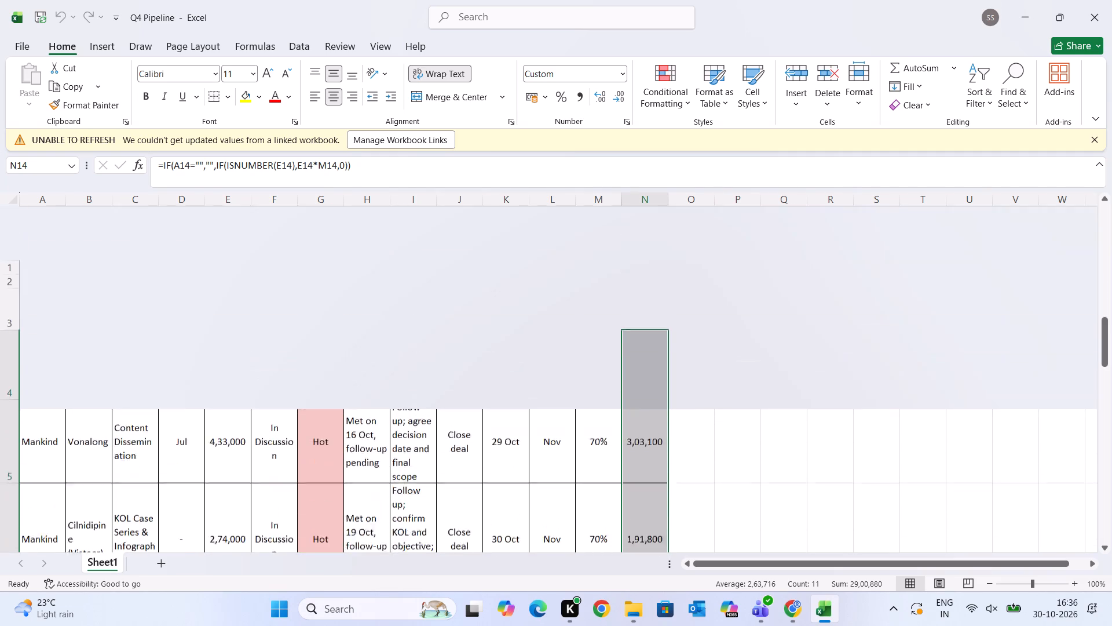
scroll(646, 301, down, 1)
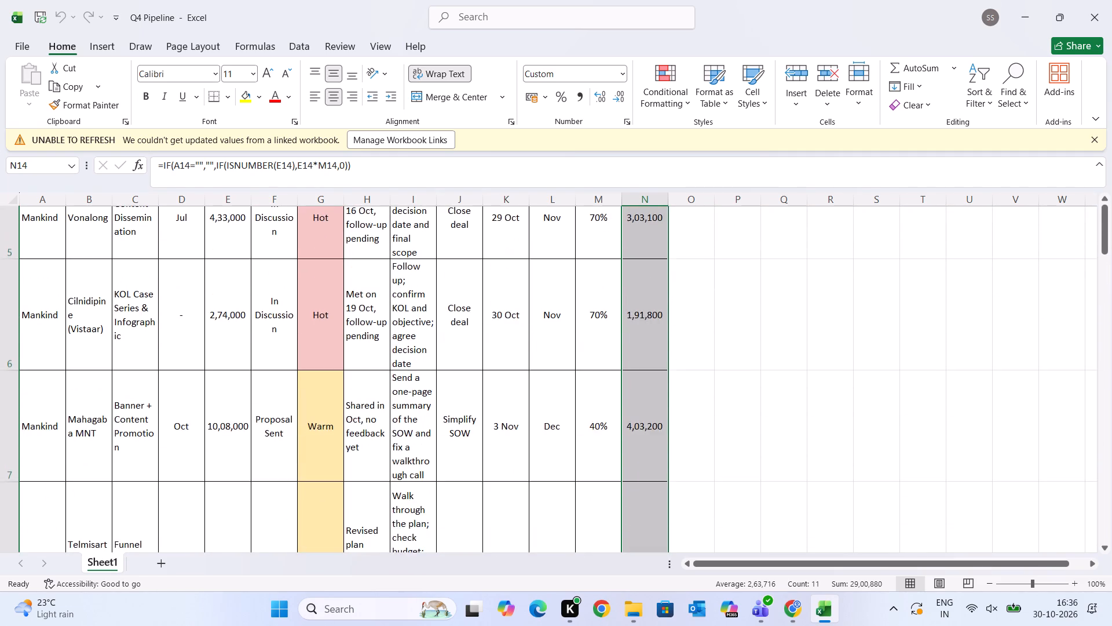
scroll(646, 301, down, 3)
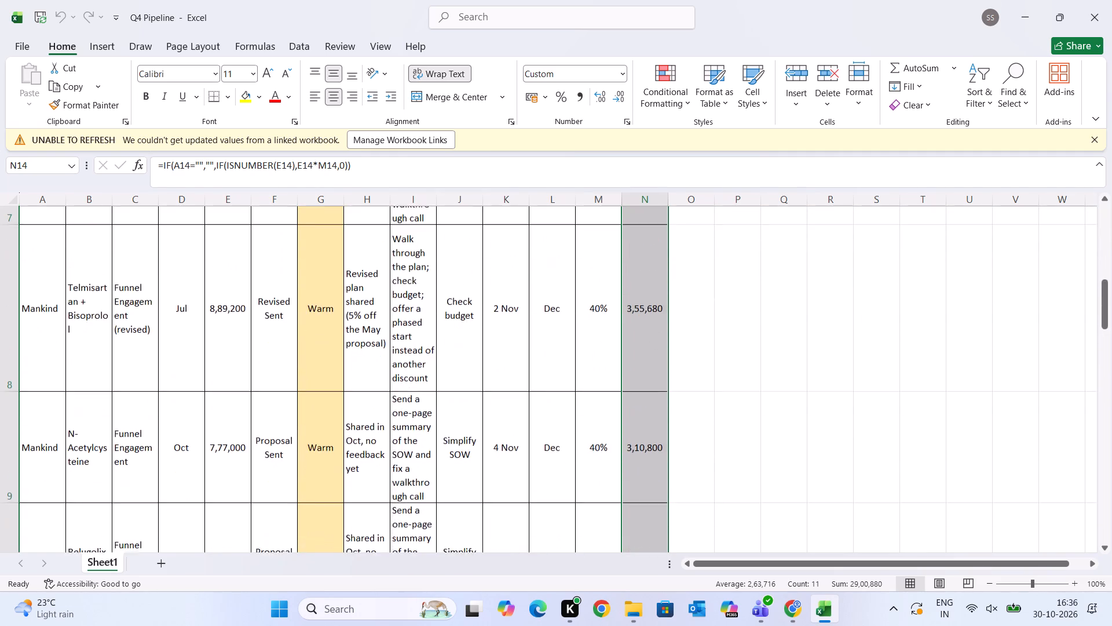
scroll(646, 301, down, 5)
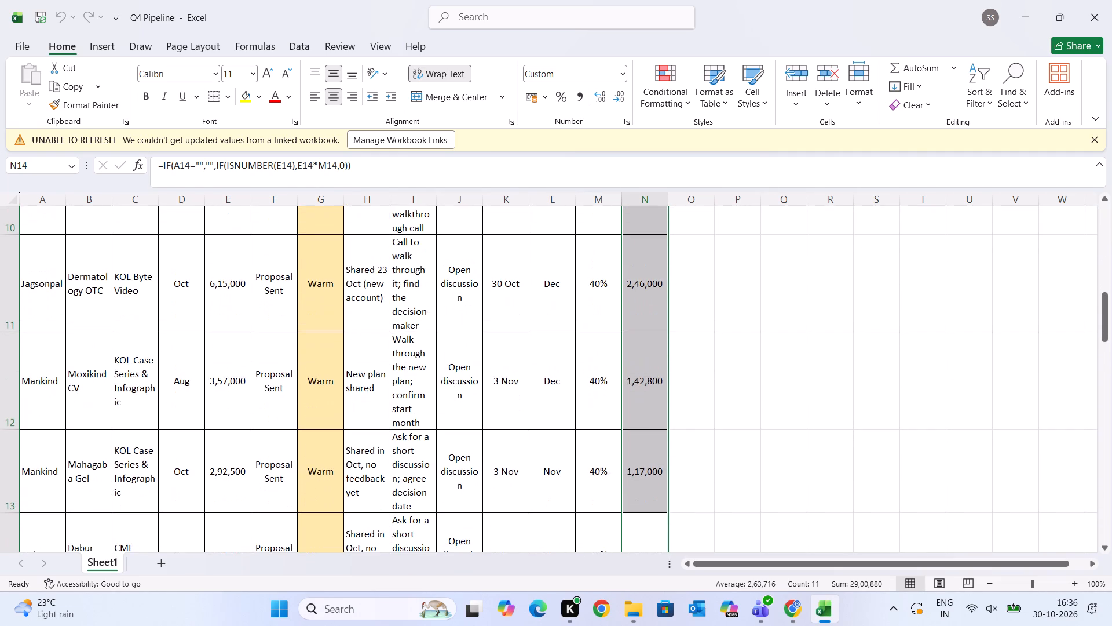
scroll(646, 301, down, 1)
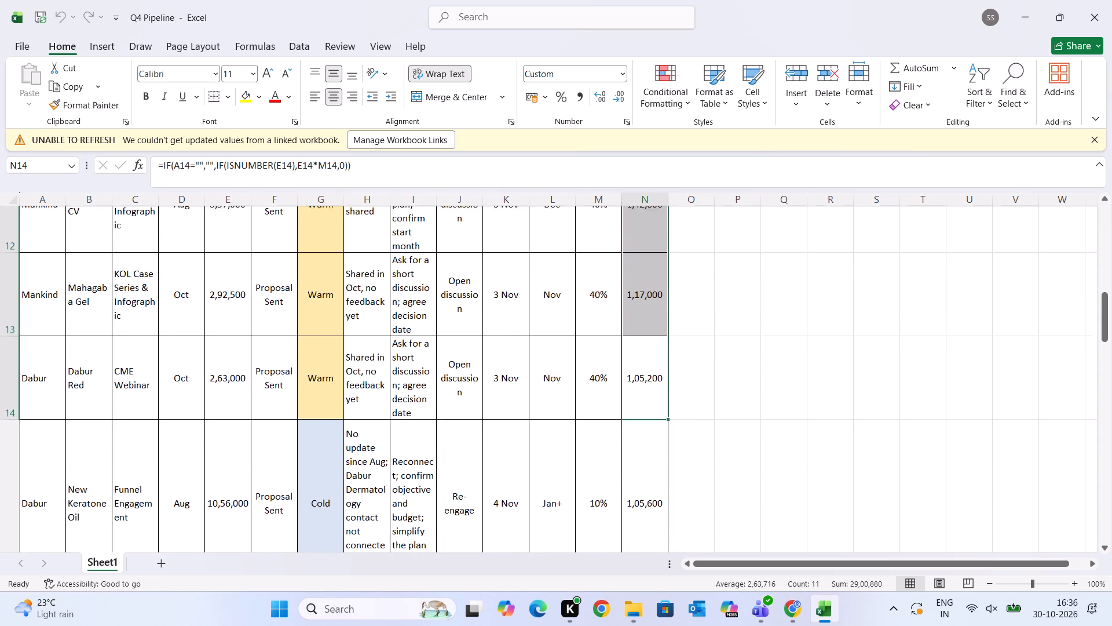
Select only the expected values of the three Hot Mankind leads, N4 to N6, to recheck their total.
scroll(646, 301, up, 3)
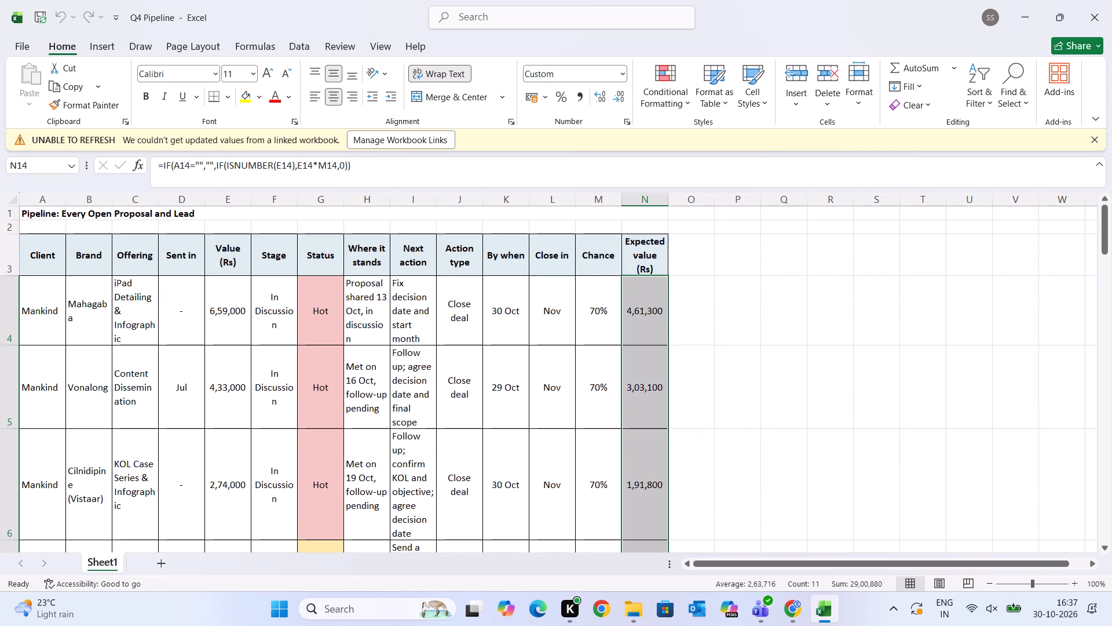
click(642, 322)
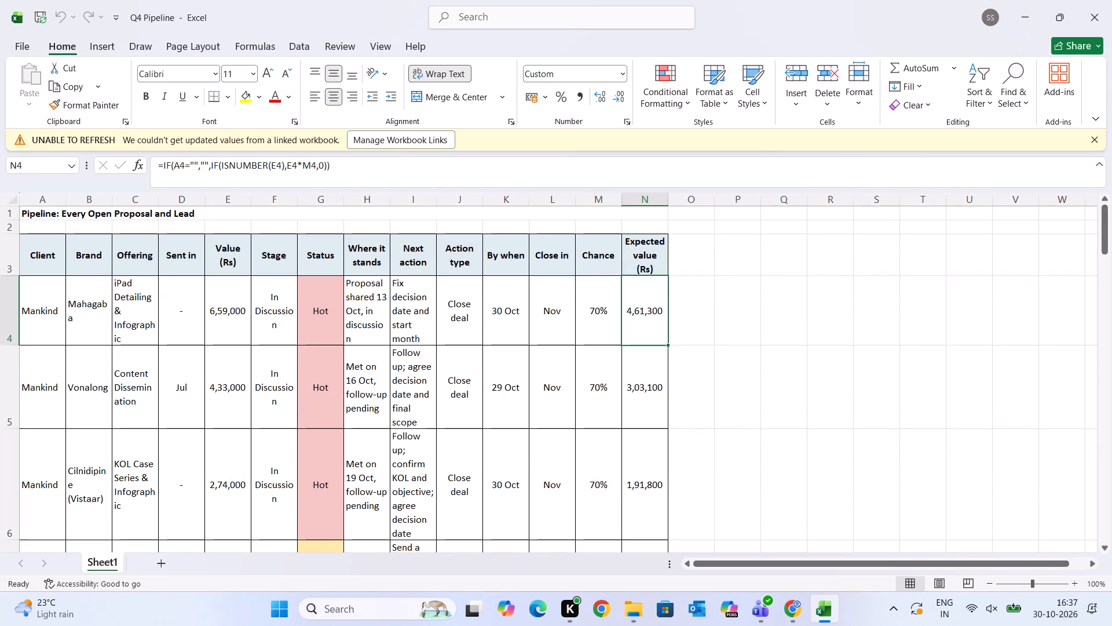
scroll(642, 322, down, 2)
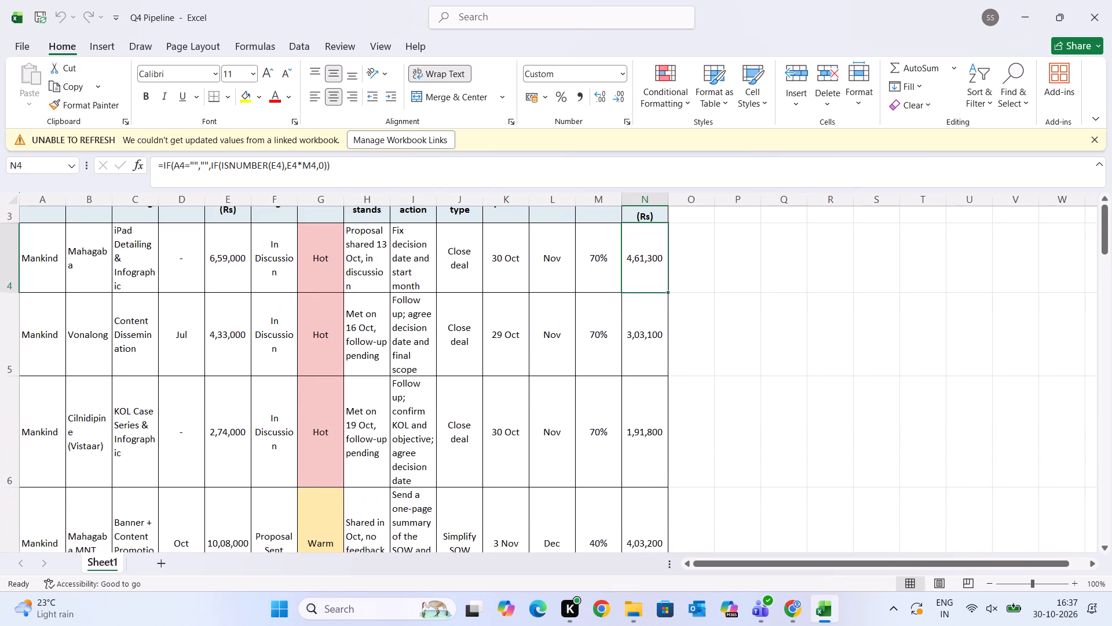
scroll(642, 322, down, 2)
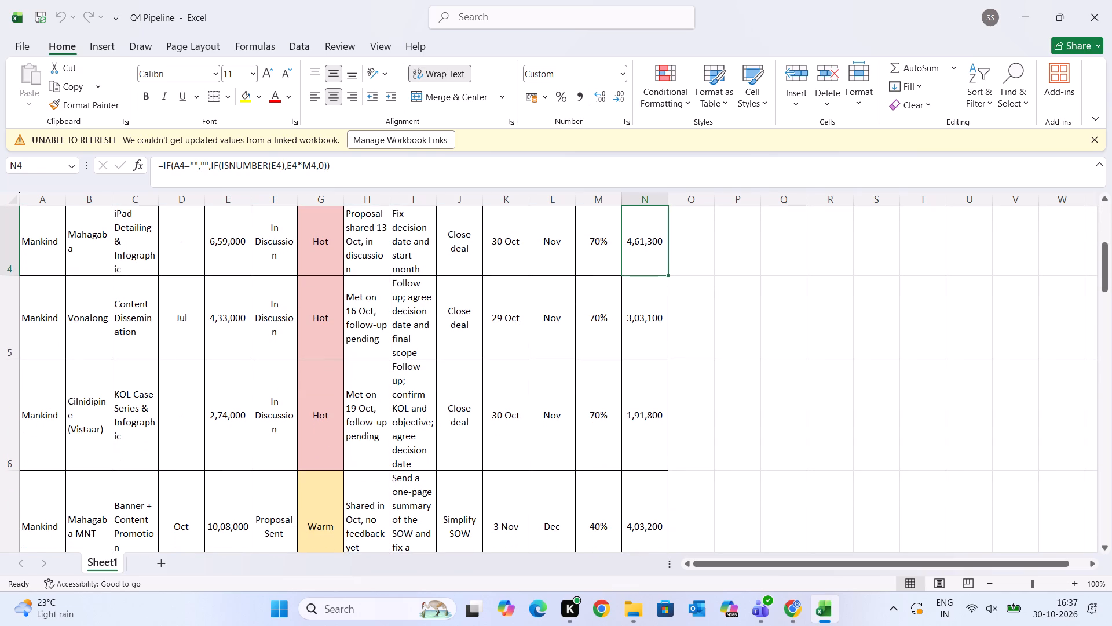
drag(637, 259, 637, 381)
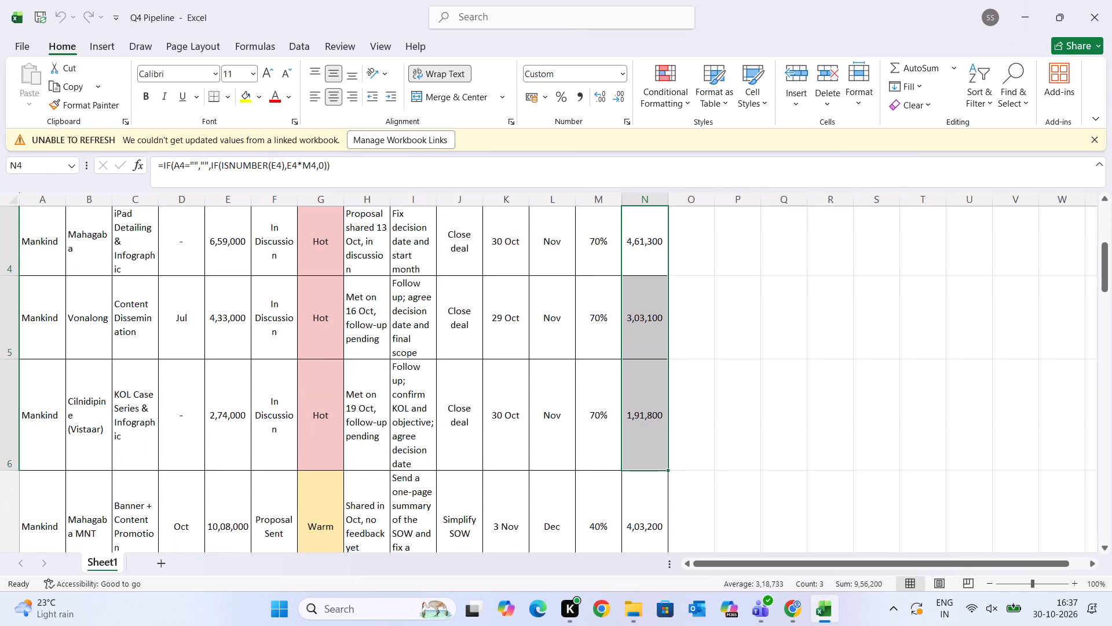
Reselect the expected values from the Warm Dabur Red lead up to the first Hot lead, N4 to N14, to recheck their total.
scroll(637, 381, up, 1)
scroll(637, 381, down, 1)
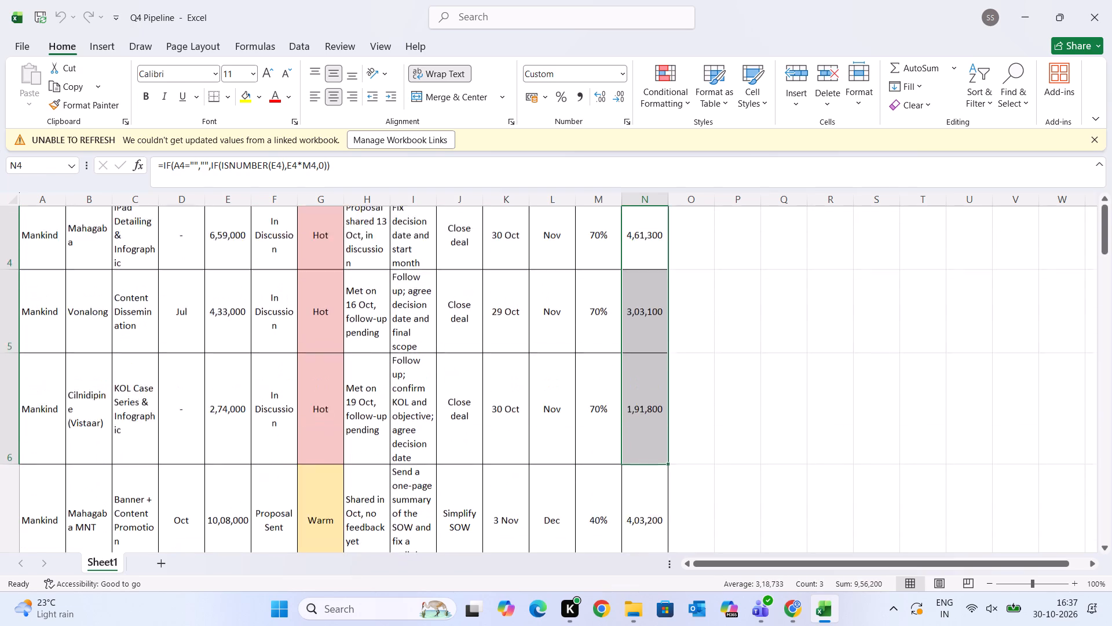
scroll(637, 381, down, 1)
scroll(637, 430, down, 1)
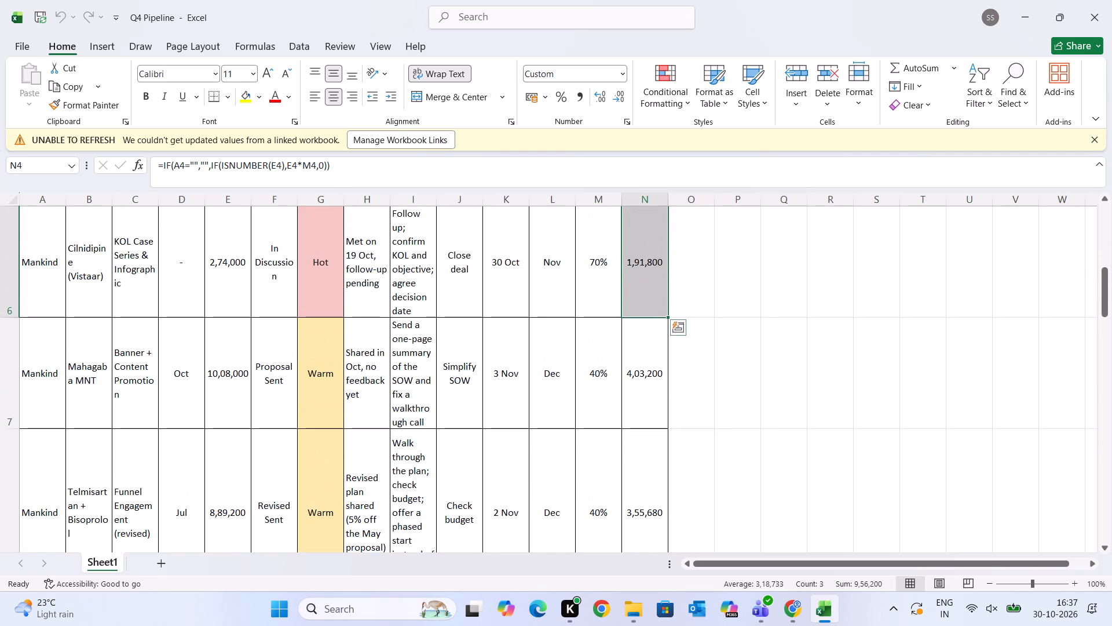
scroll(642, 352, down, 4)
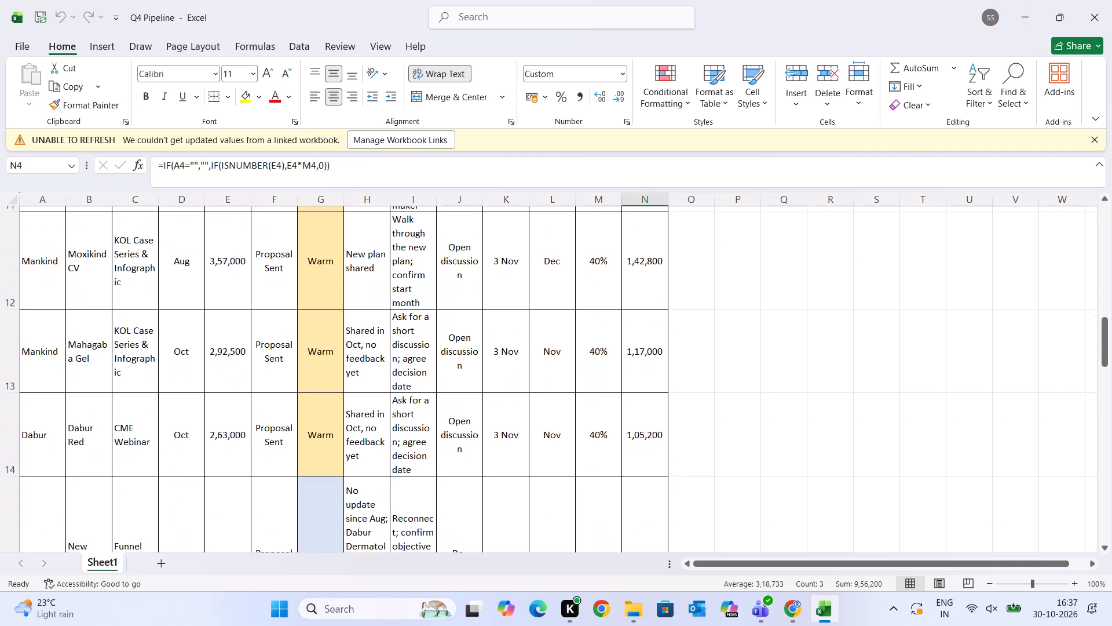
scroll(642, 352, down, 1)
click(641, 427)
drag(641, 427, 628, 190)
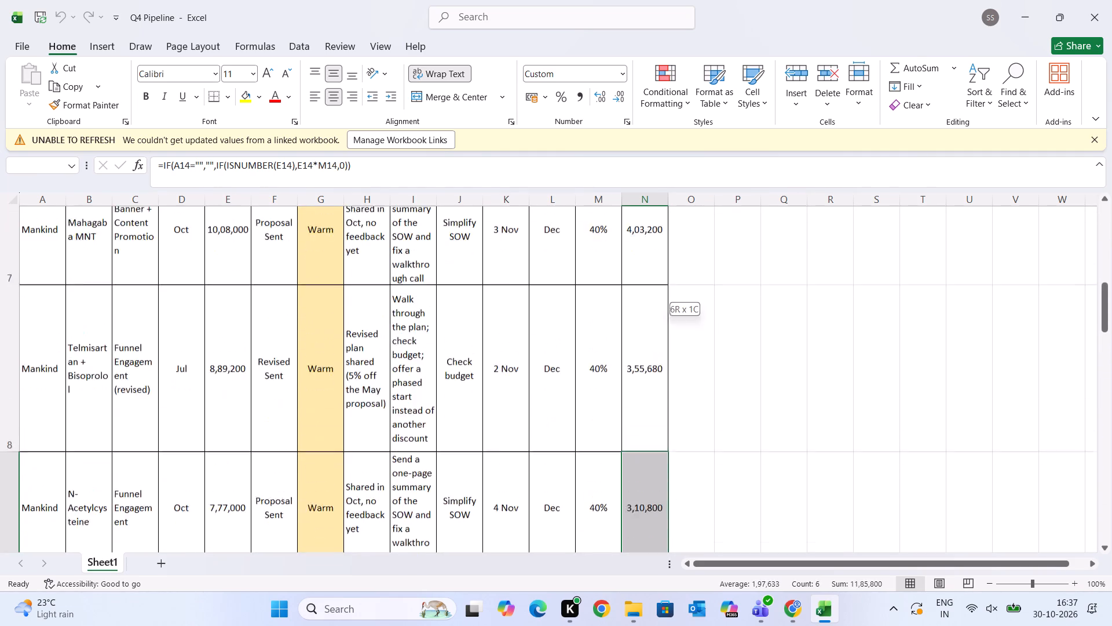
drag(628, 190, 631, 201)
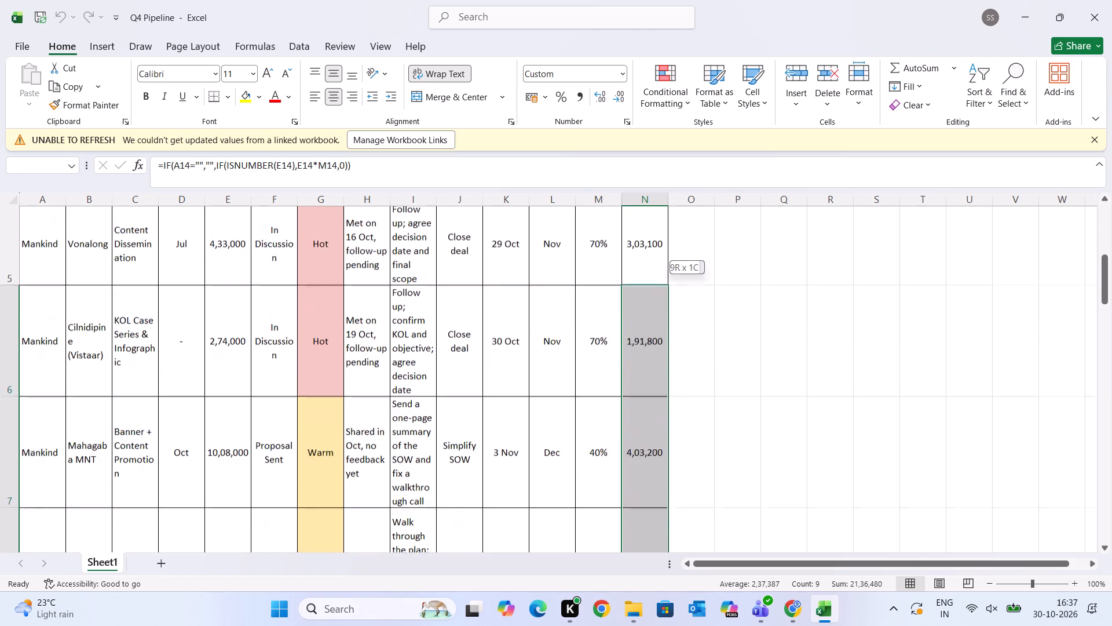
drag(631, 201, 632, 309)
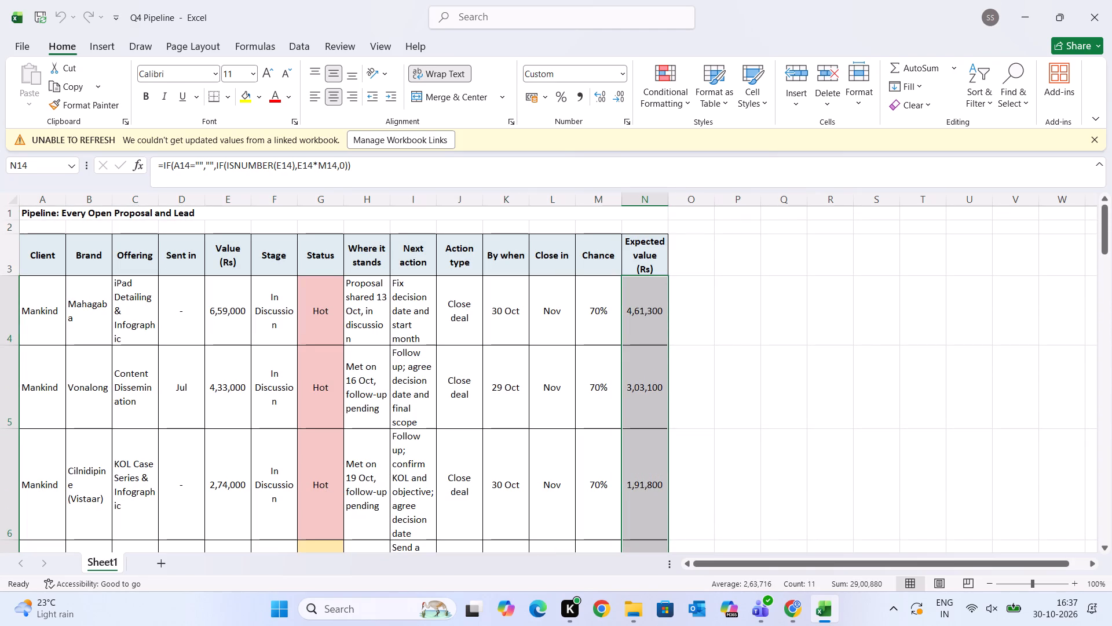
Examine the Cold leads below the selection and compare them with the Warm and Hot leads above.
scroll(478, 376, down, 7)
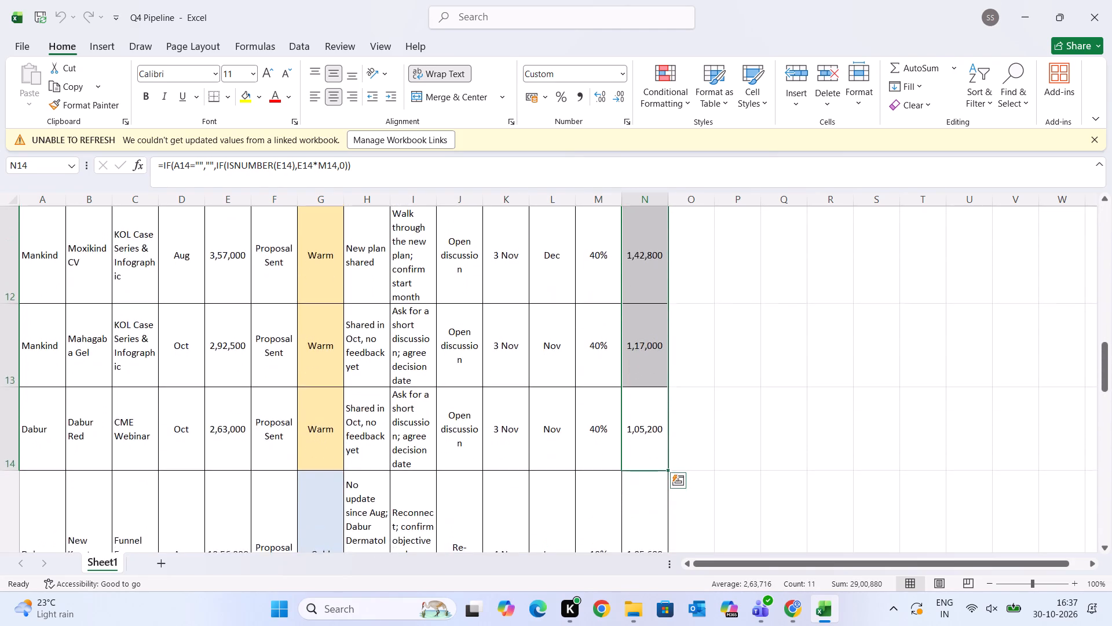
scroll(478, 376, down, 1)
scroll(478, 376, up, 1)
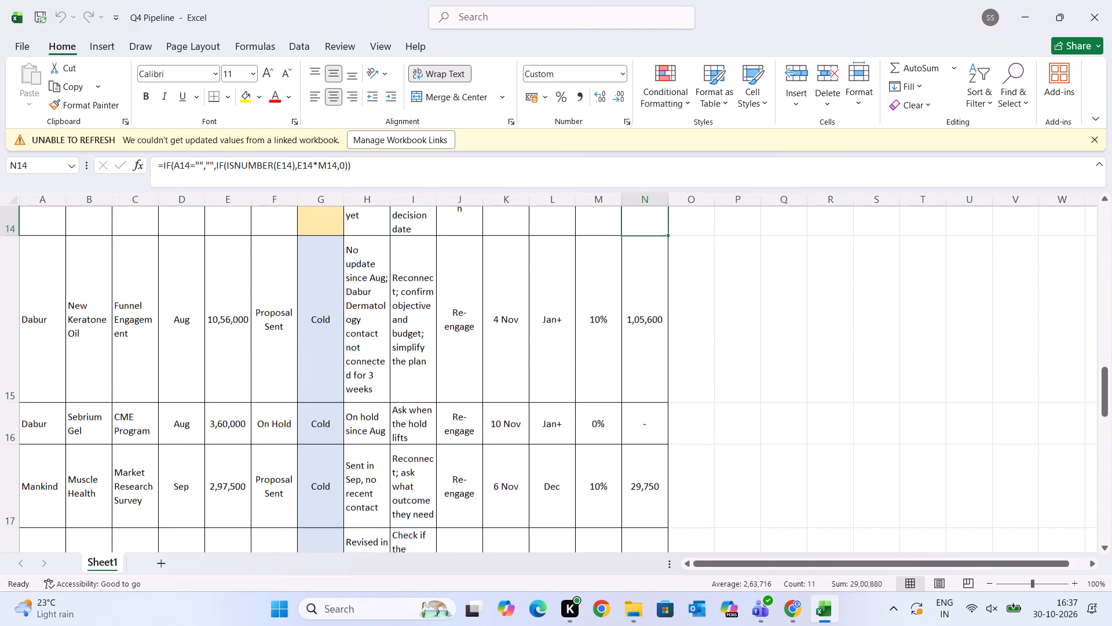
scroll(478, 376, up, 4)
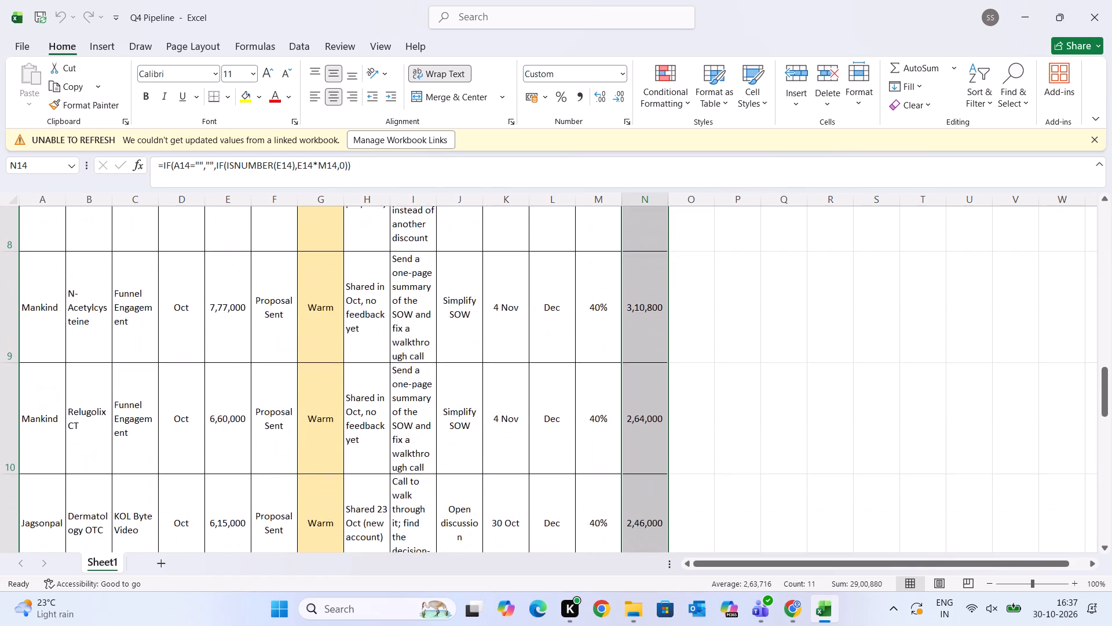
scroll(478, 376, up, 3)
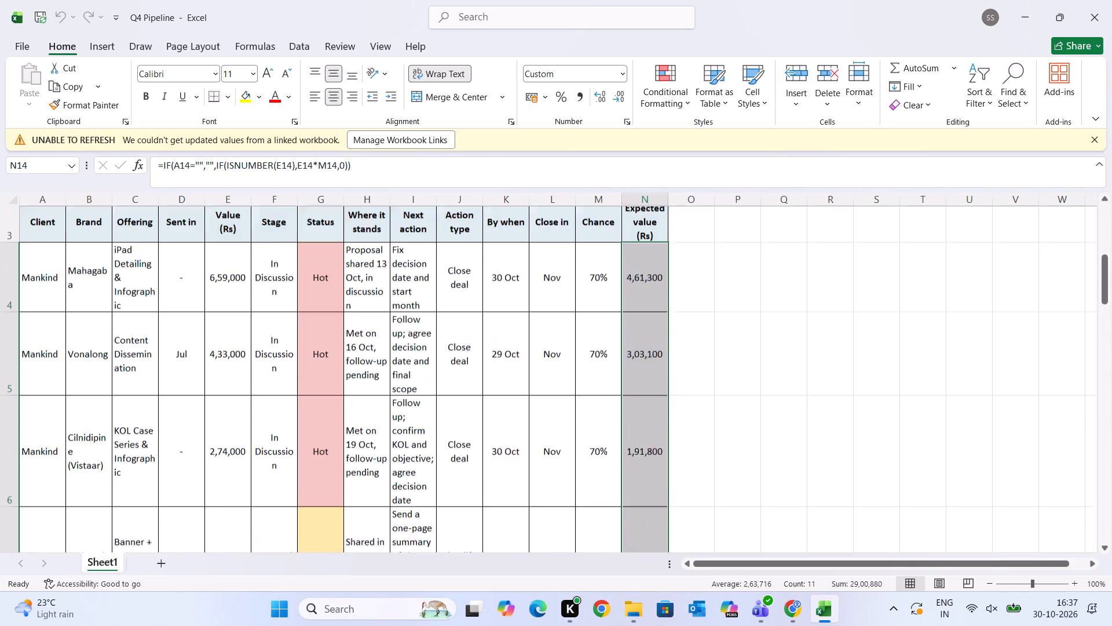
Widen the Status, Where it stands and Next action columns of the pipeline table so their text wraps less.
scroll(478, 376, up, 1)
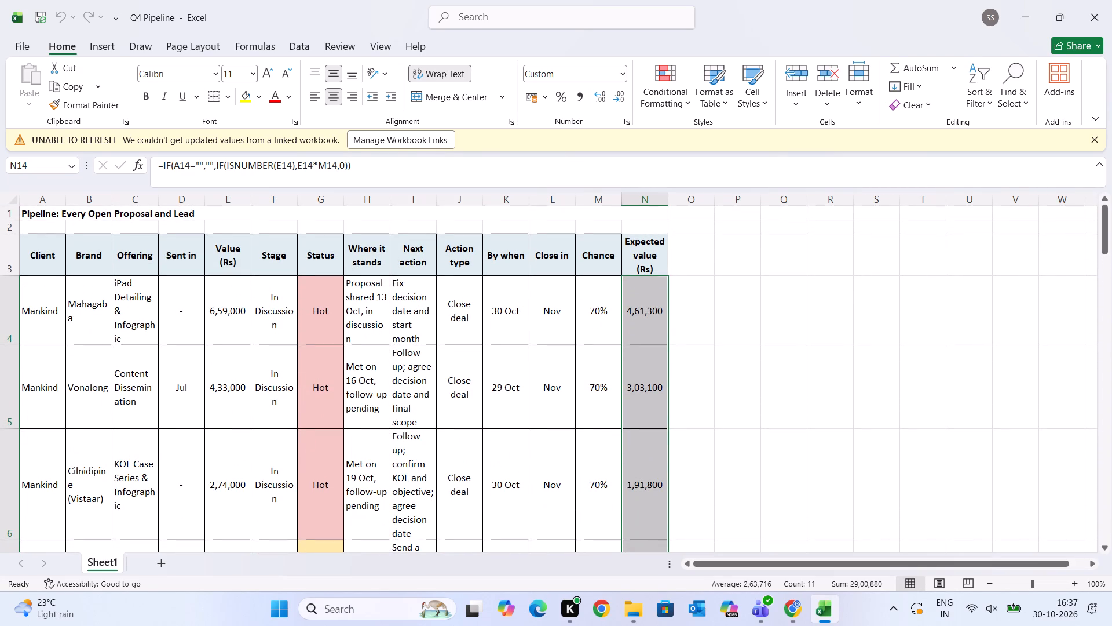
drag(342, 200, 354, 201)
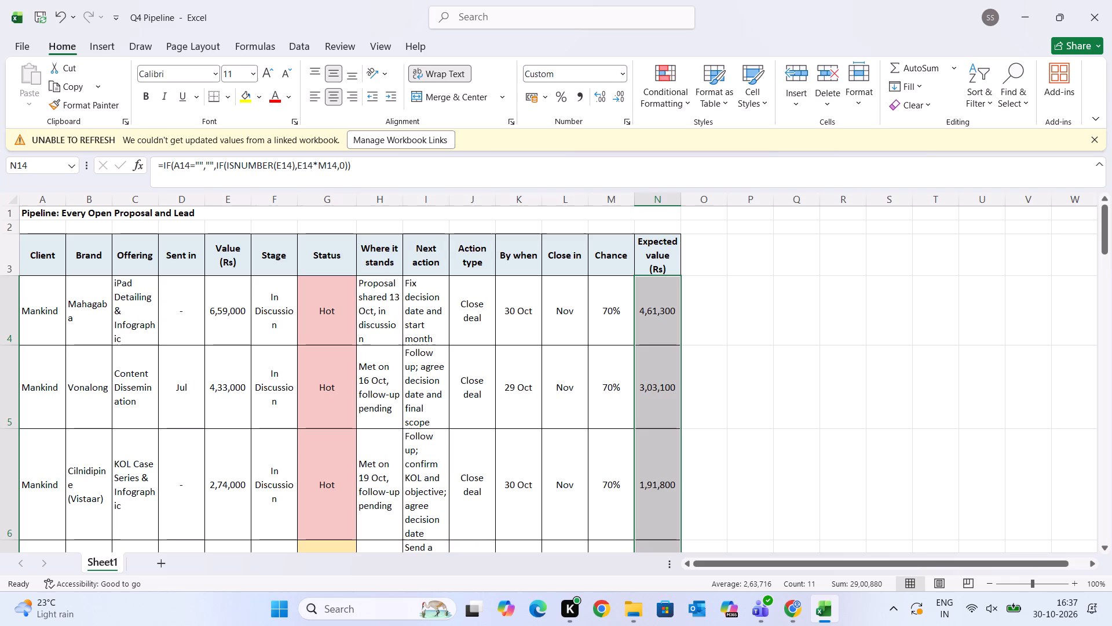
drag(403, 201, 442, 201)
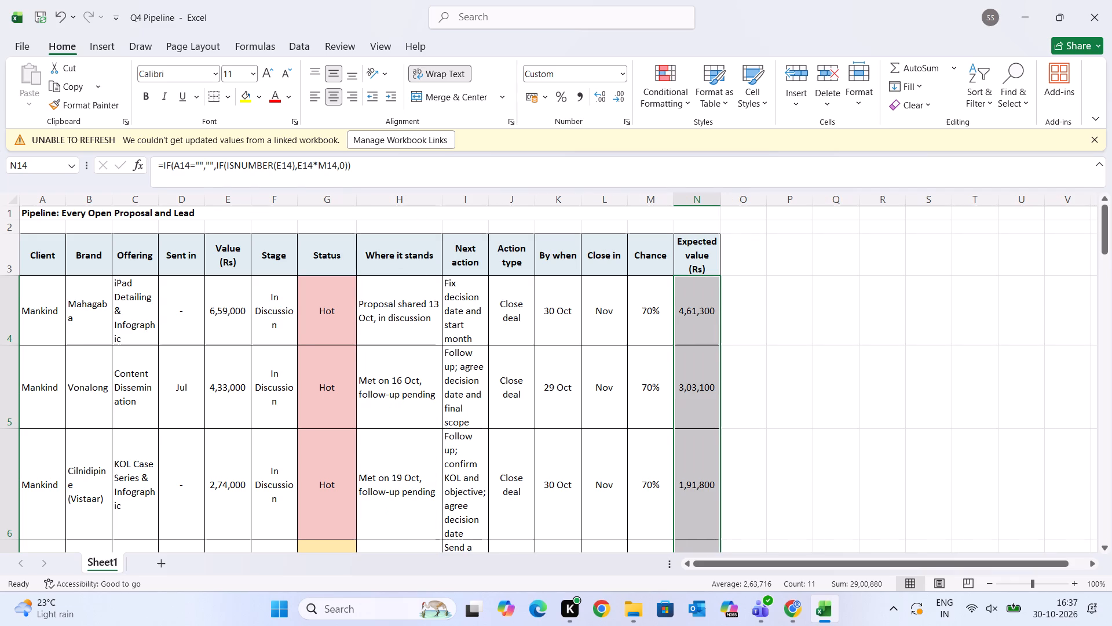
drag(488, 201, 517, 194)
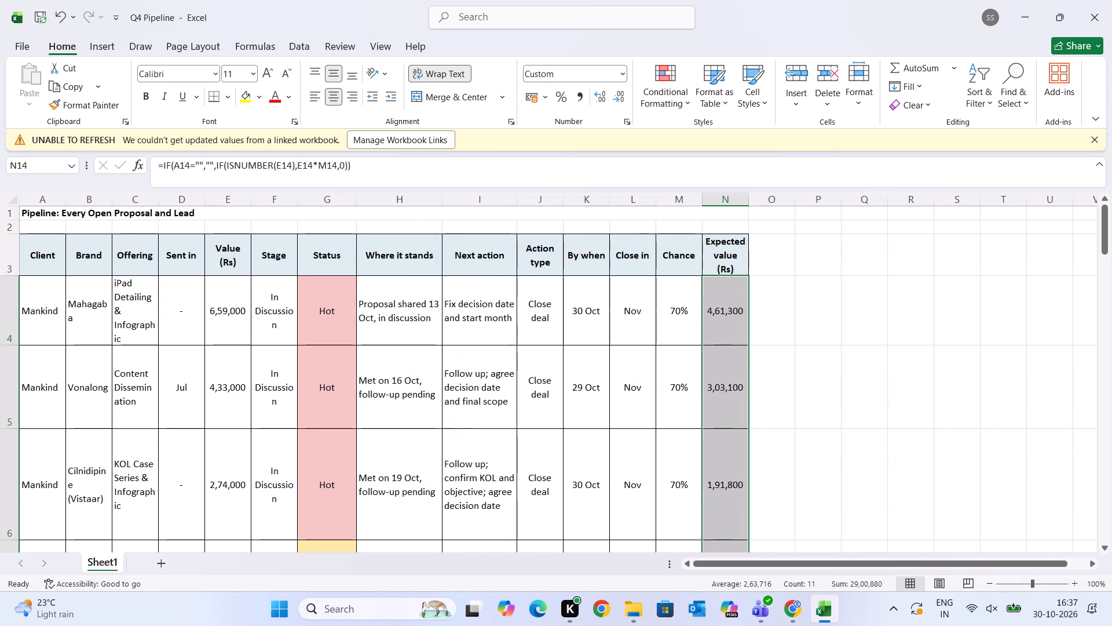
Widen the Brand and Offering columns so the brand and offering names stop breaking mid-word.
scroll(537, 371, down, 6)
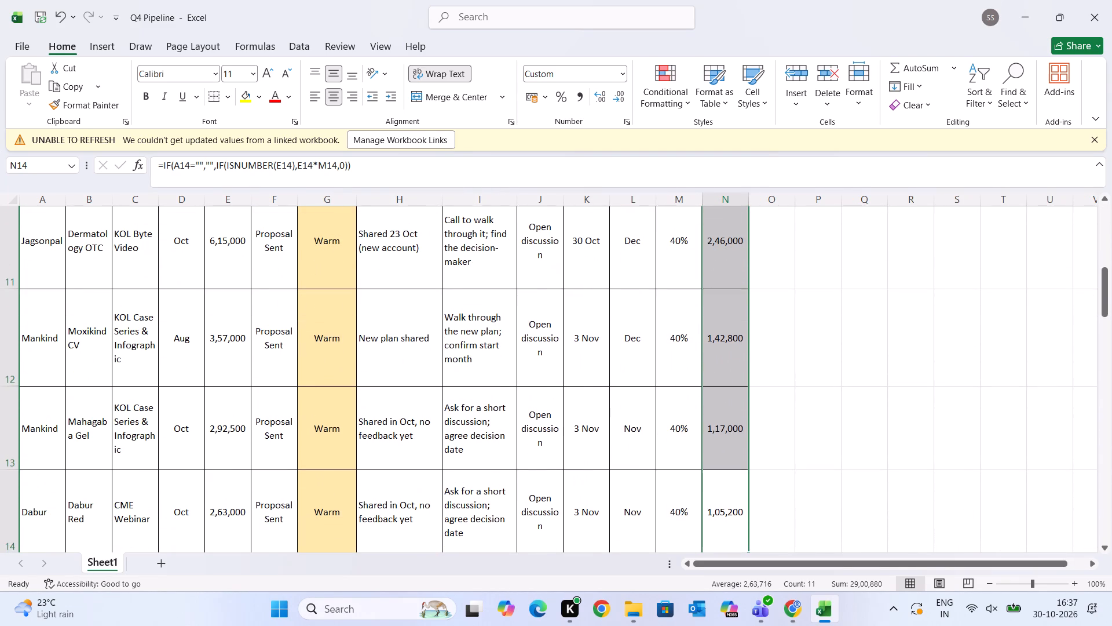
scroll(537, 371, down, 2)
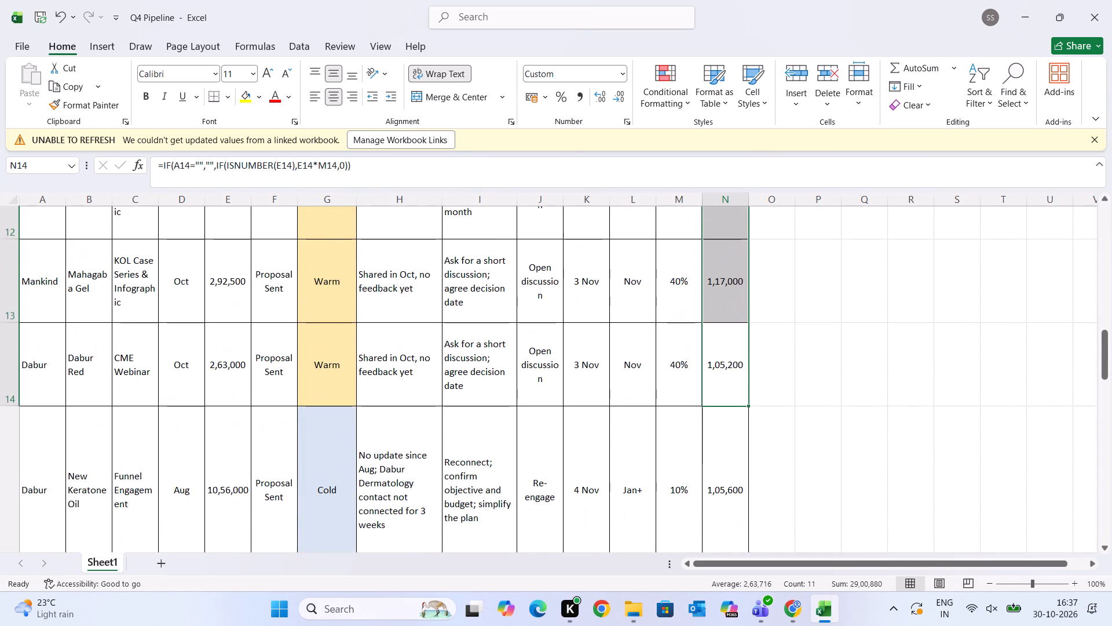
scroll(537, 371, up, 2)
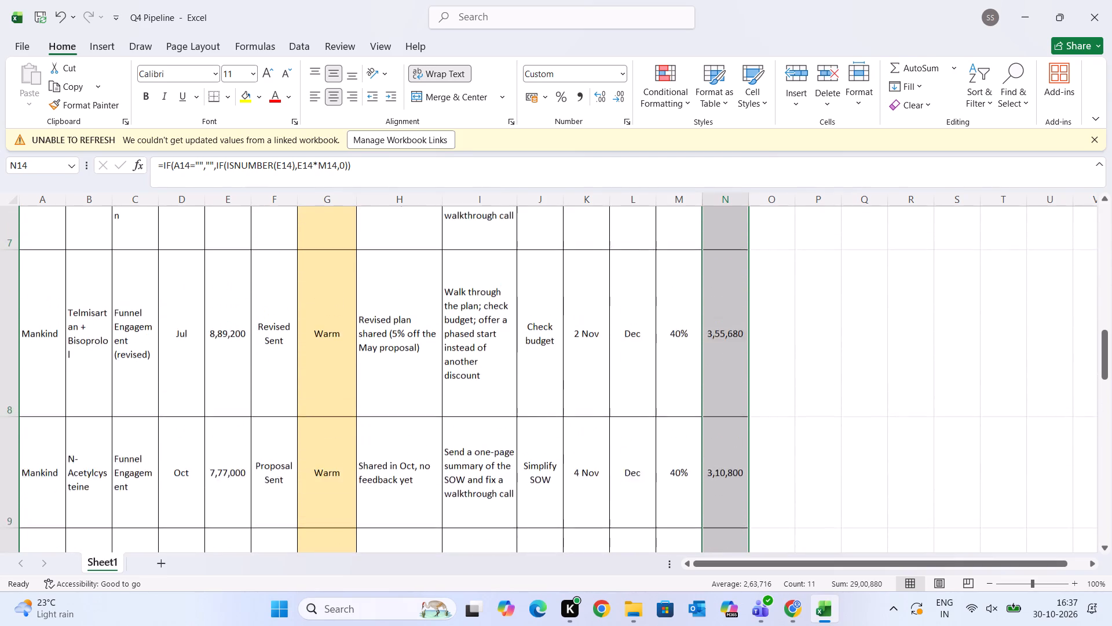
scroll(537, 371, up, 1)
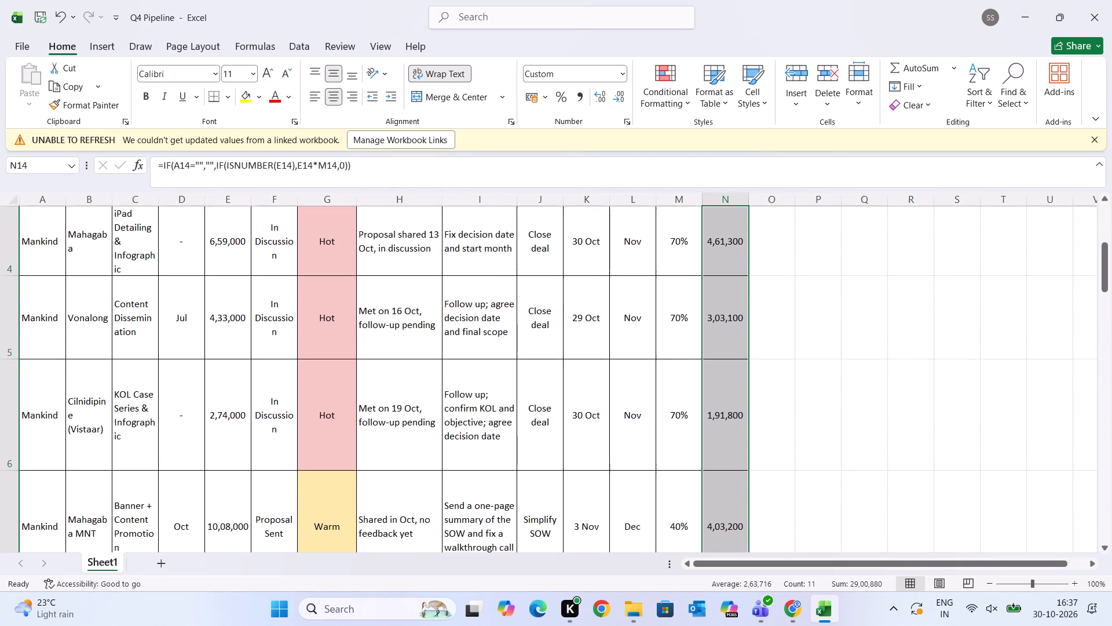
drag(114, 201, 134, 208)
drag(179, 203, 204, 208)
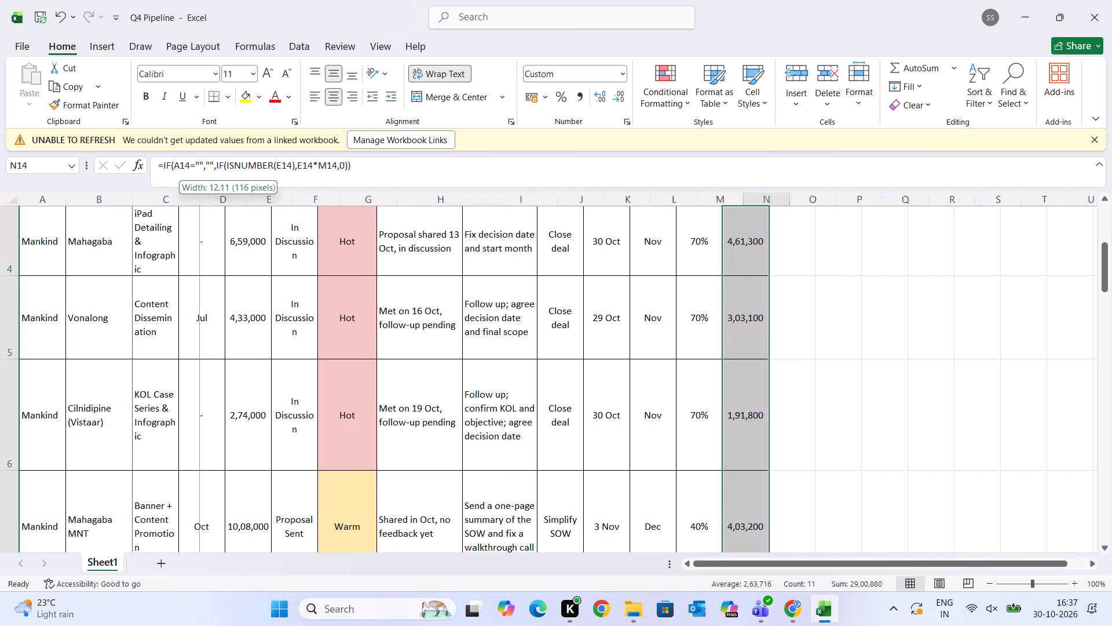
drag(204, 208, 212, 210)
Select the expected values from the Warm Mahagaba MNT lead down to the Cold New Keratone Oil lead, N7 to N15, to check their total.
scroll(244, 332, down, 2)
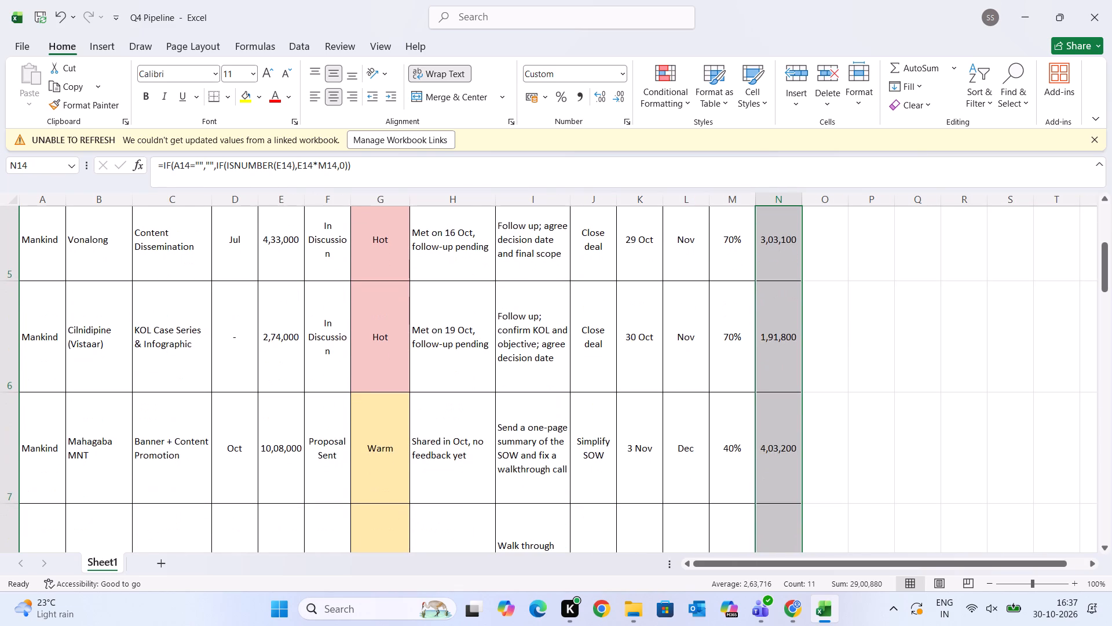
scroll(244, 332, down, 4)
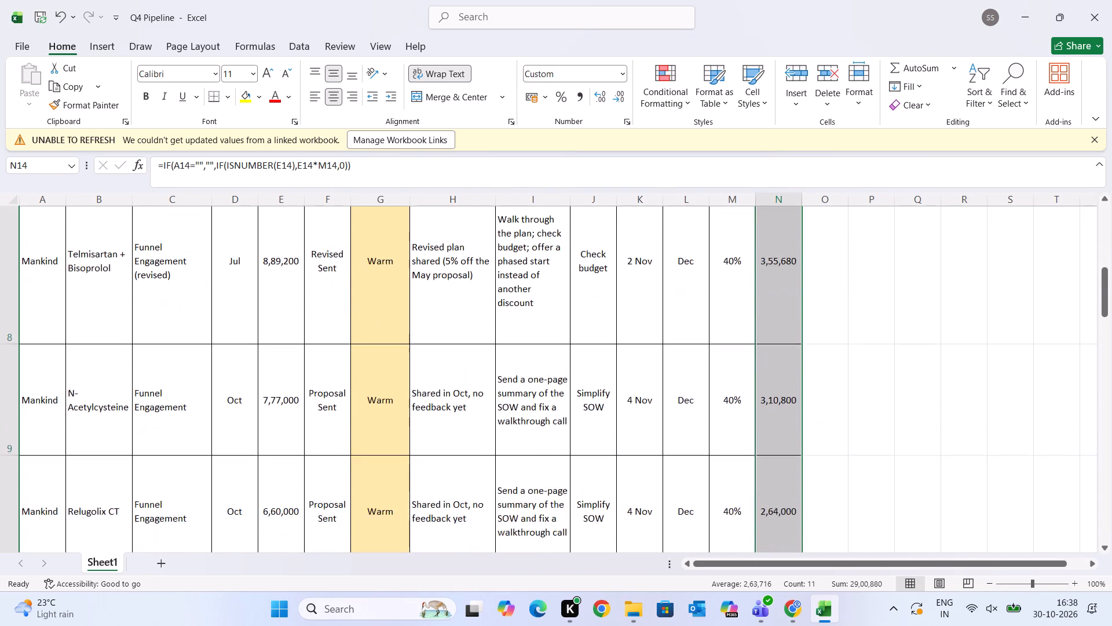
scroll(244, 332, down, 4)
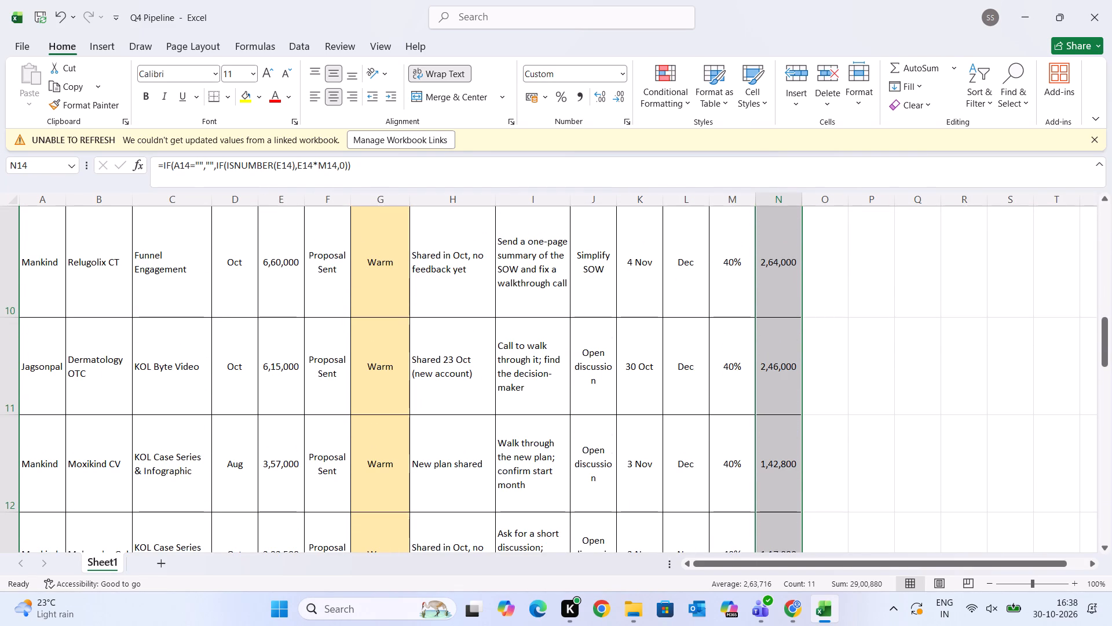
click(716, 435)
scroll(716, 435, up, 2)
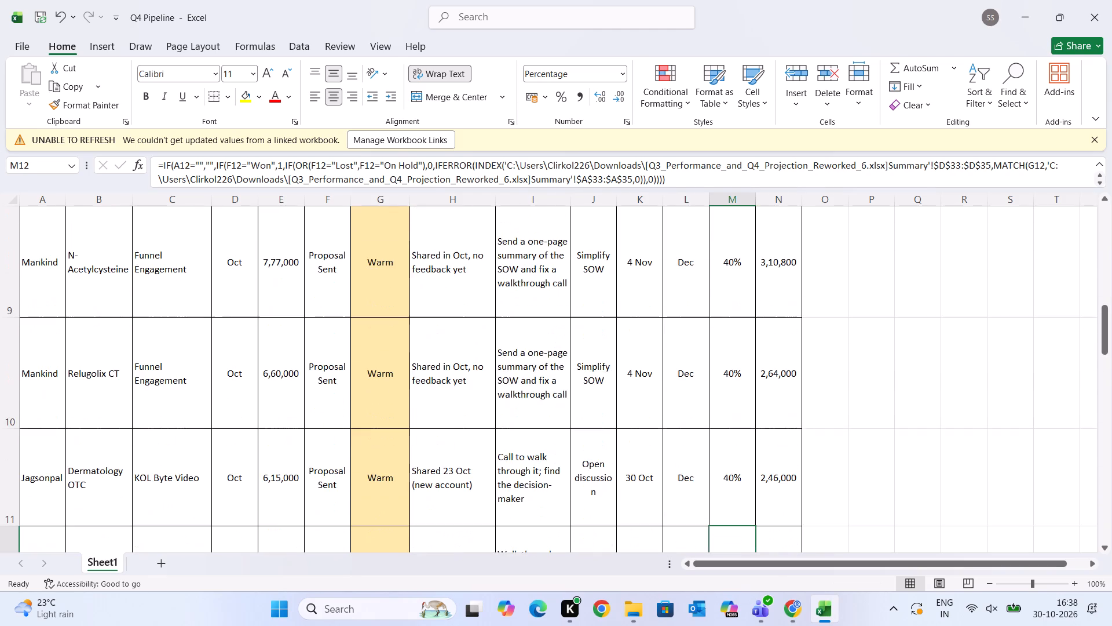
scroll(716, 435, up, 2)
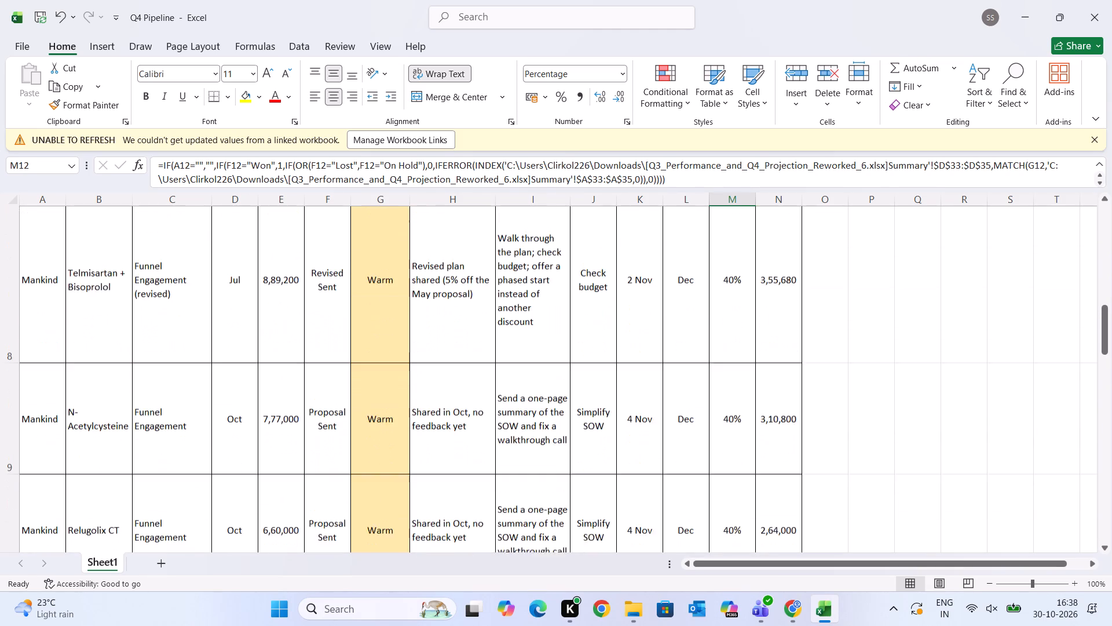
scroll(716, 435, up, 2)
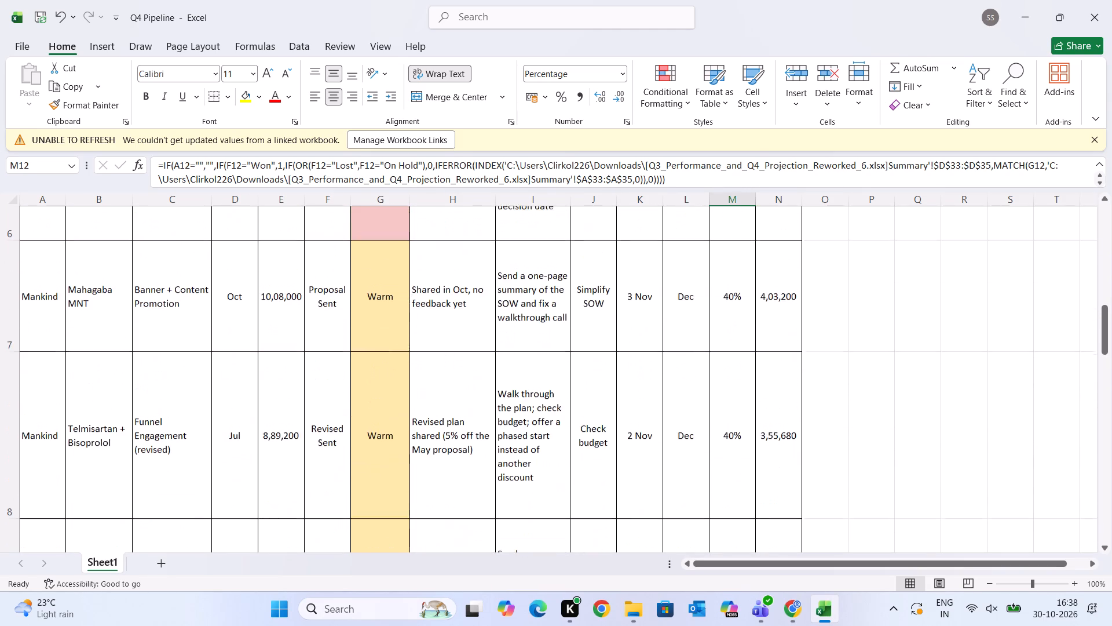
scroll(716, 435, up, 1)
drag(779, 378, 784, 531)
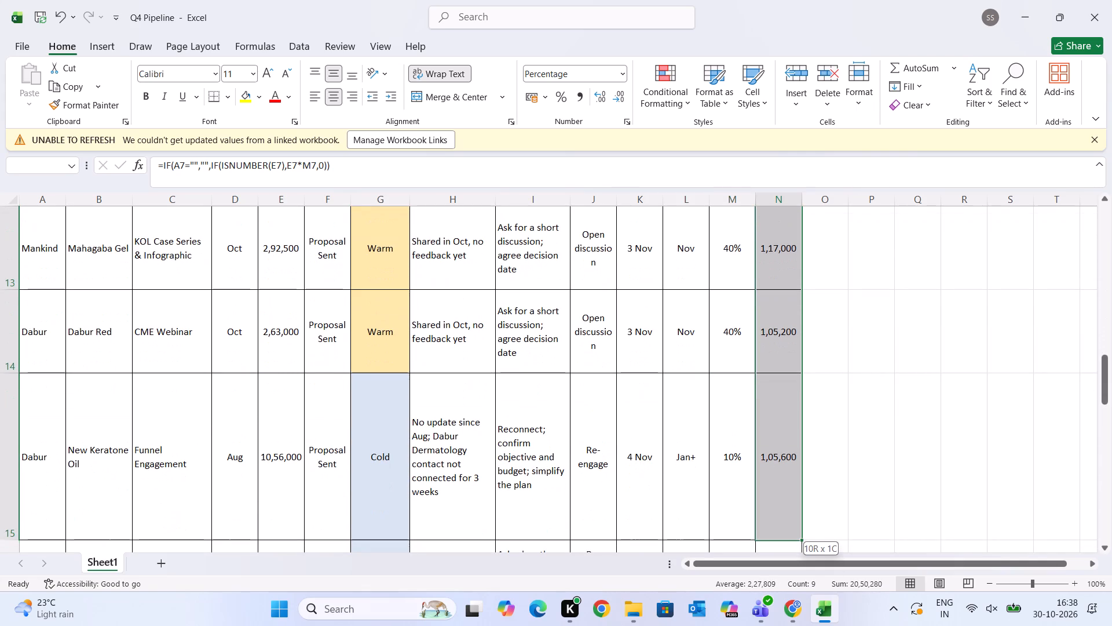
drag(784, 531, 781, 536)
scroll(781, 536, down, 1)
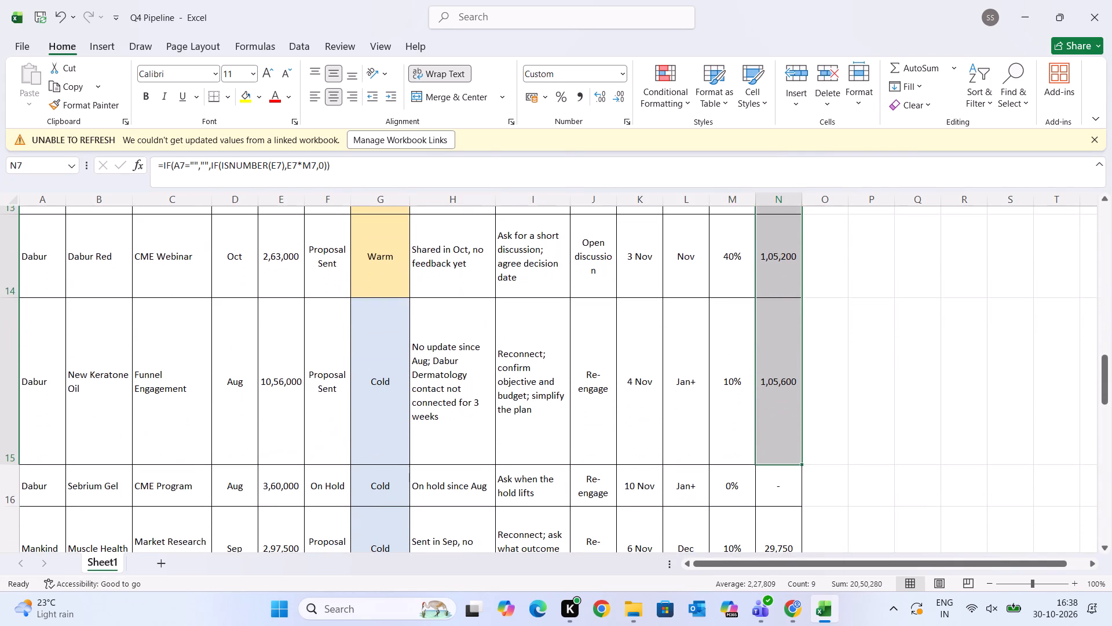
scroll(781, 536, down, 2)
scroll(770, 353, up, 1)
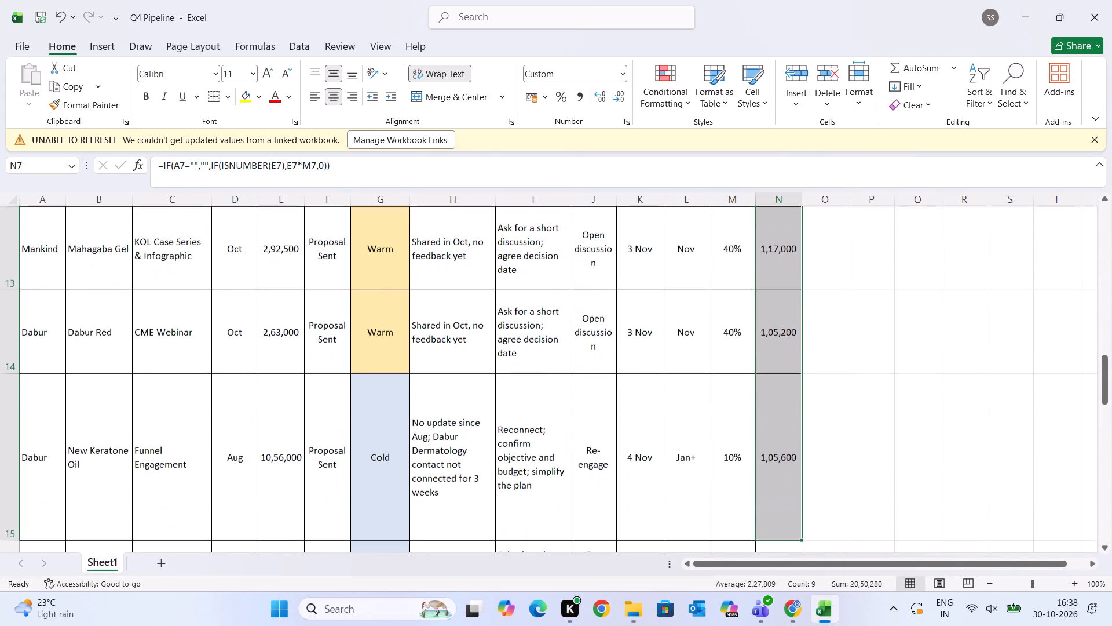
Reselect only the Warm leads' expected values, from Dabur Red up to Mahagaba MNT, N14 to N7, to check their total.
click(769, 358)
scroll(769, 358, up, 2)
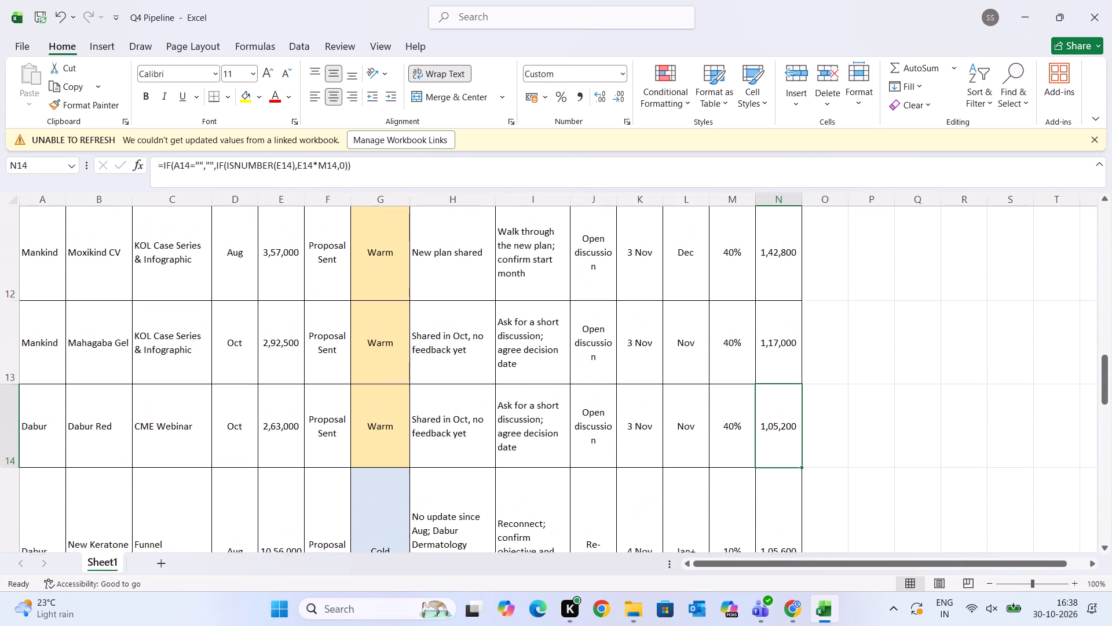
drag(769, 420, 767, 192)
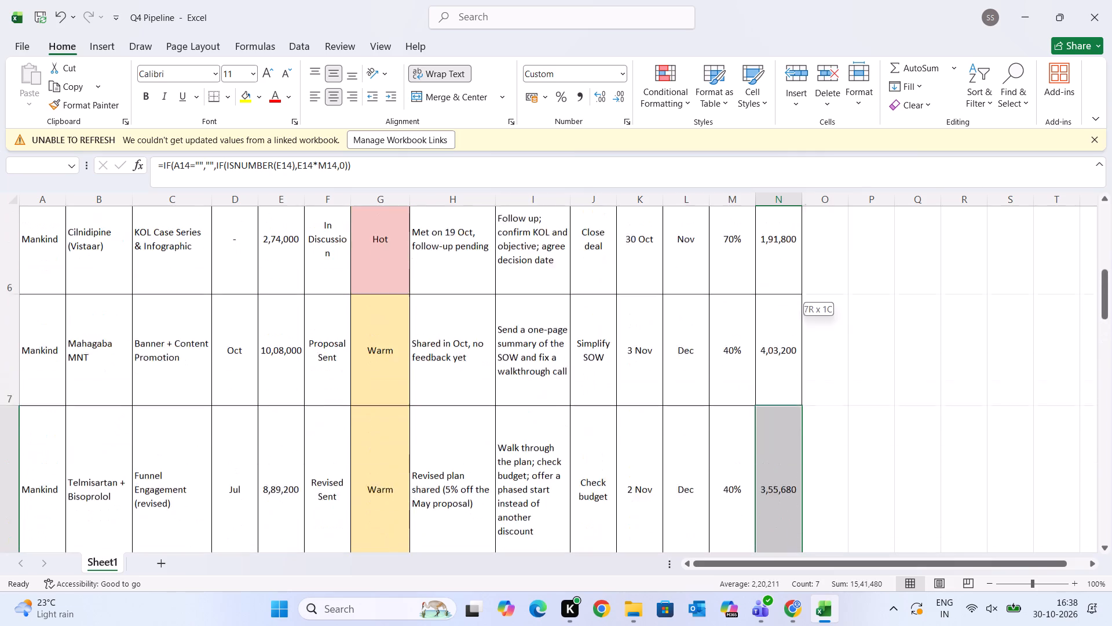
drag(767, 192, 778, 345)
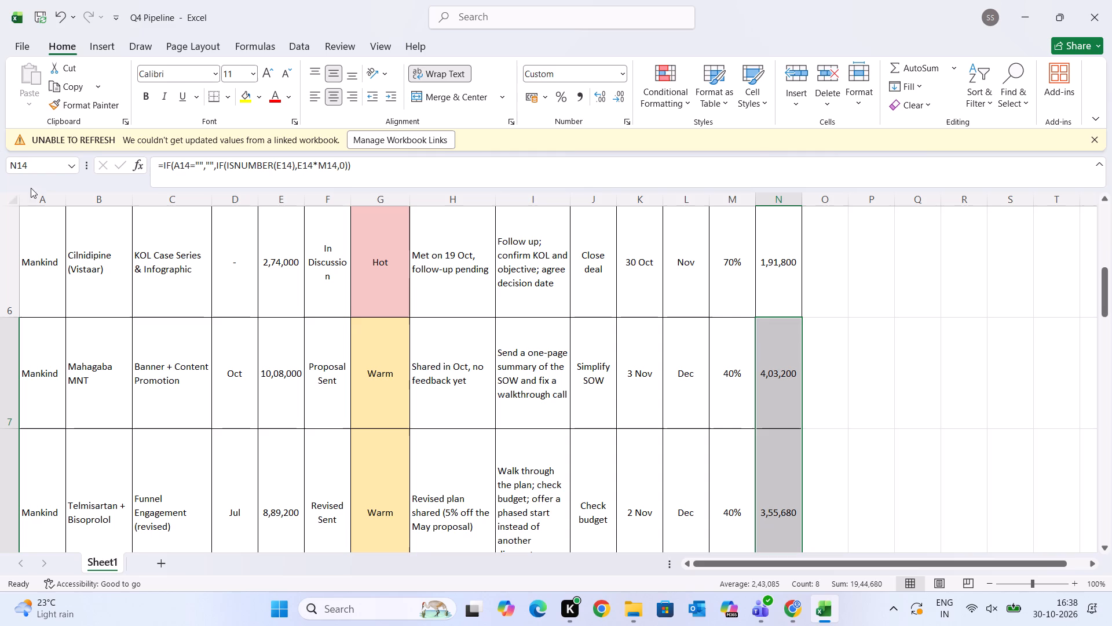
Select the whole pipeline sheet, autofit all column widths to their contents, and clear the selection.
click(14, 195)
double_click(133, 199)
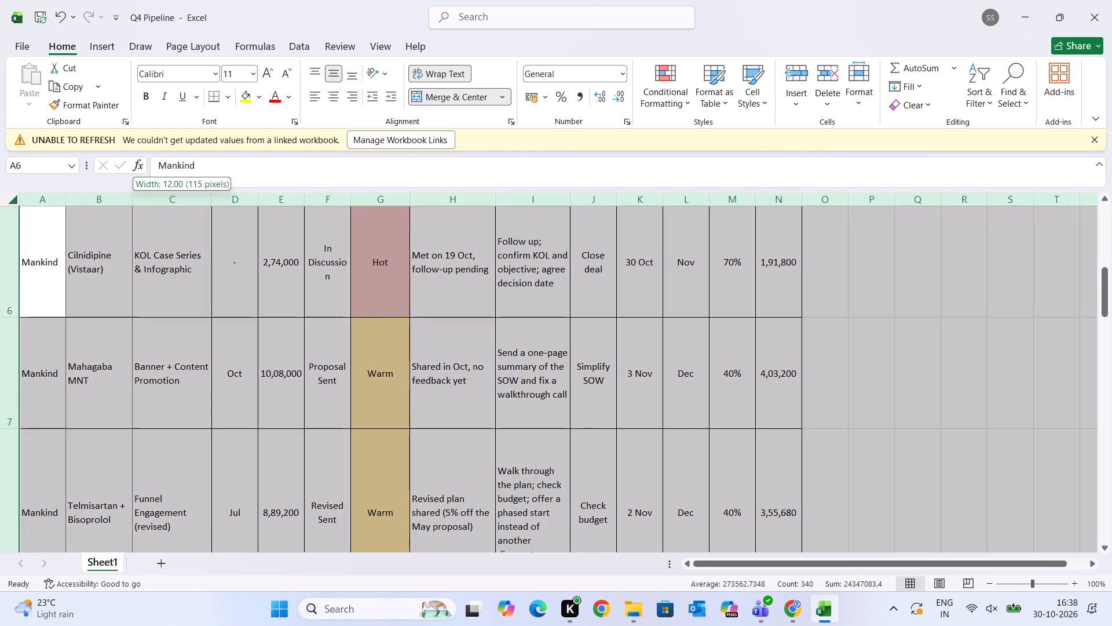
double_click(133, 199)
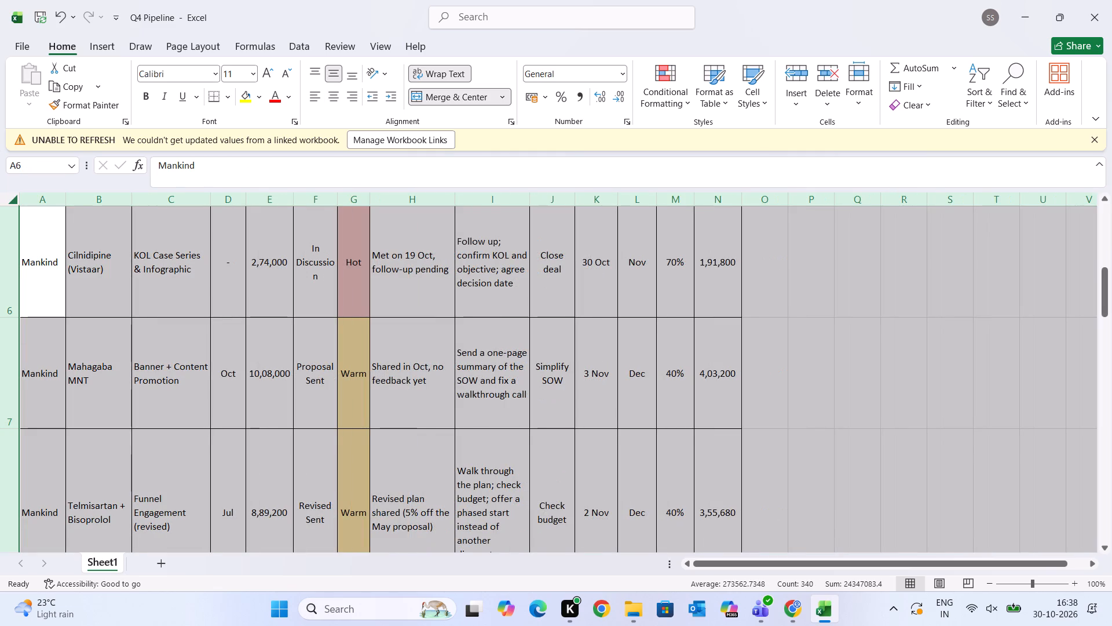
click(301, 241)
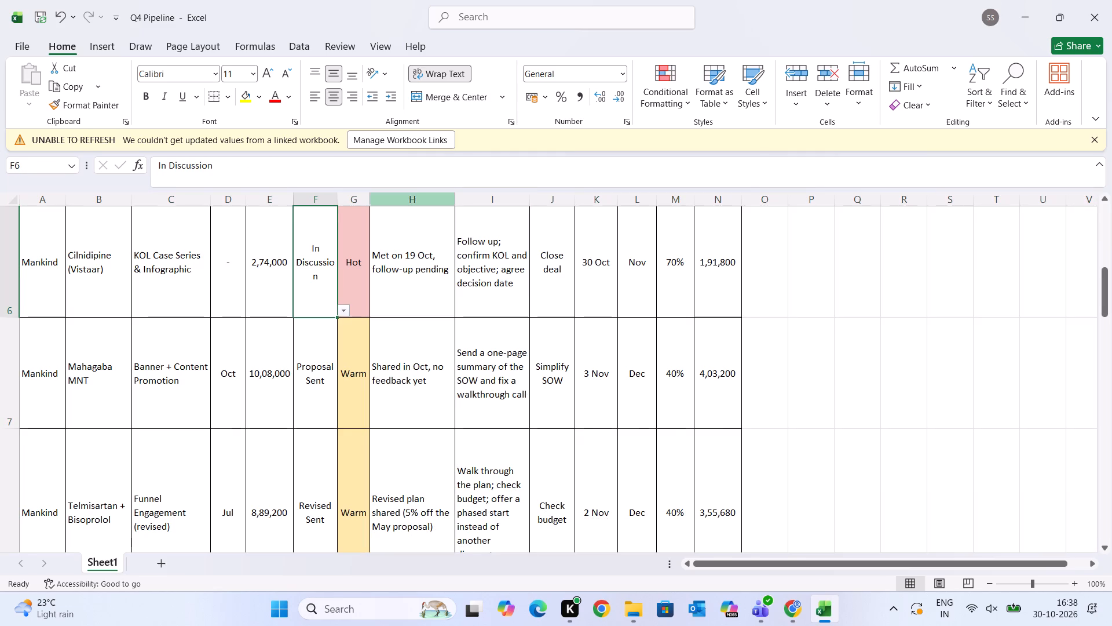
Widen the Status column and the Stage column so each stage name fits on one line.
drag(369, 199, 416, 202)
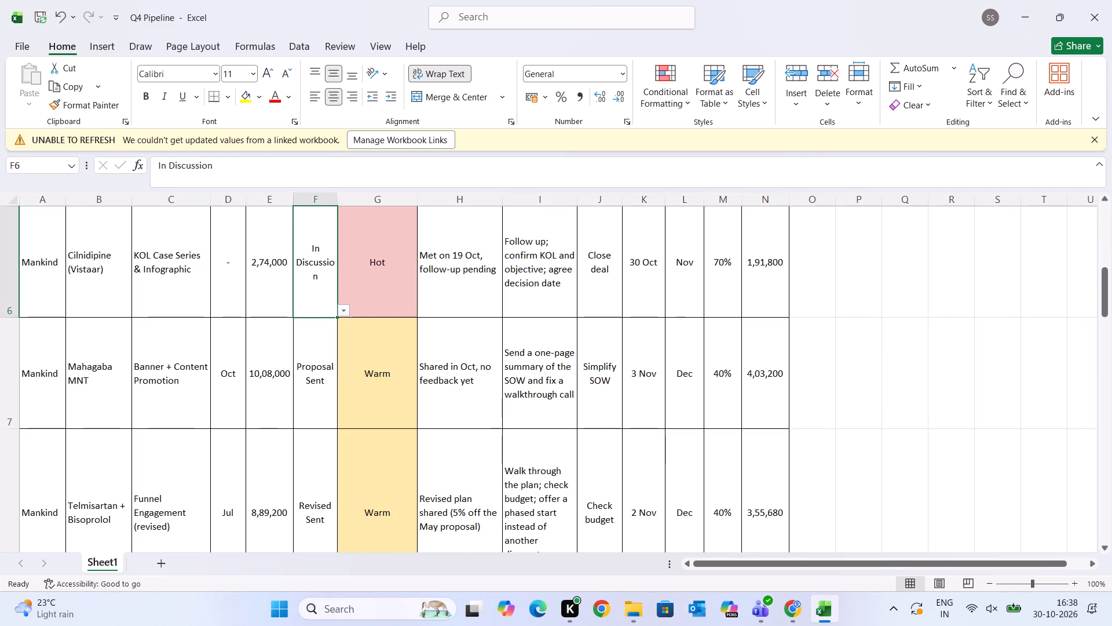
drag(337, 202, 418, 201)
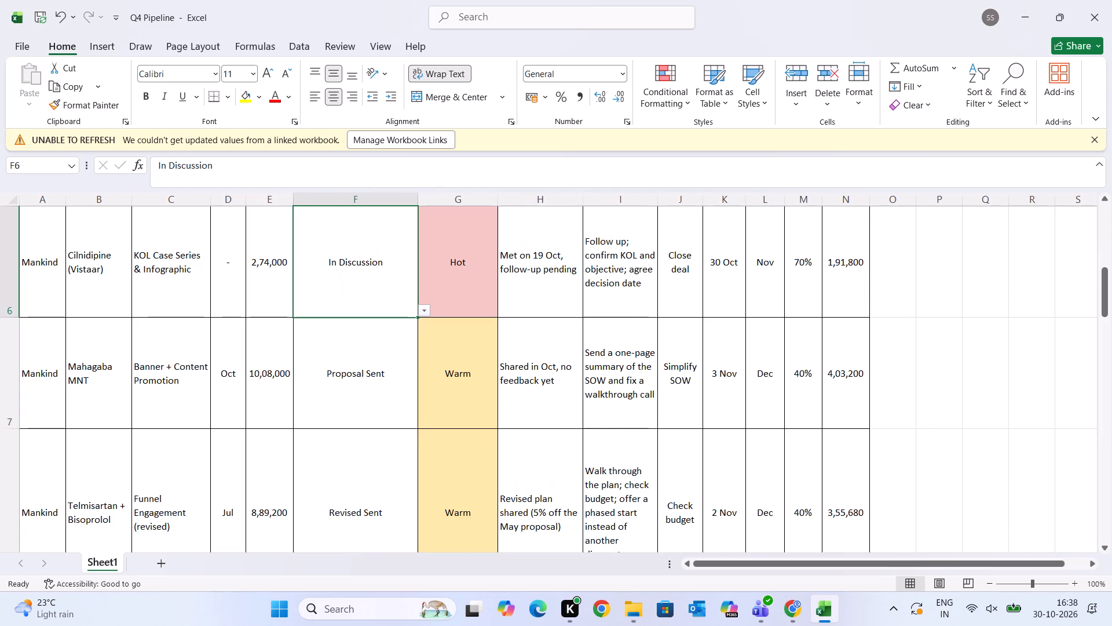
Reduce the height of row 6, the Hot Cilnidipine (Vistaar) lead, to sit closer around its text.
scroll(566, 346, up, 1)
scroll(566, 346, down, 4)
scroll(566, 346, up, 3)
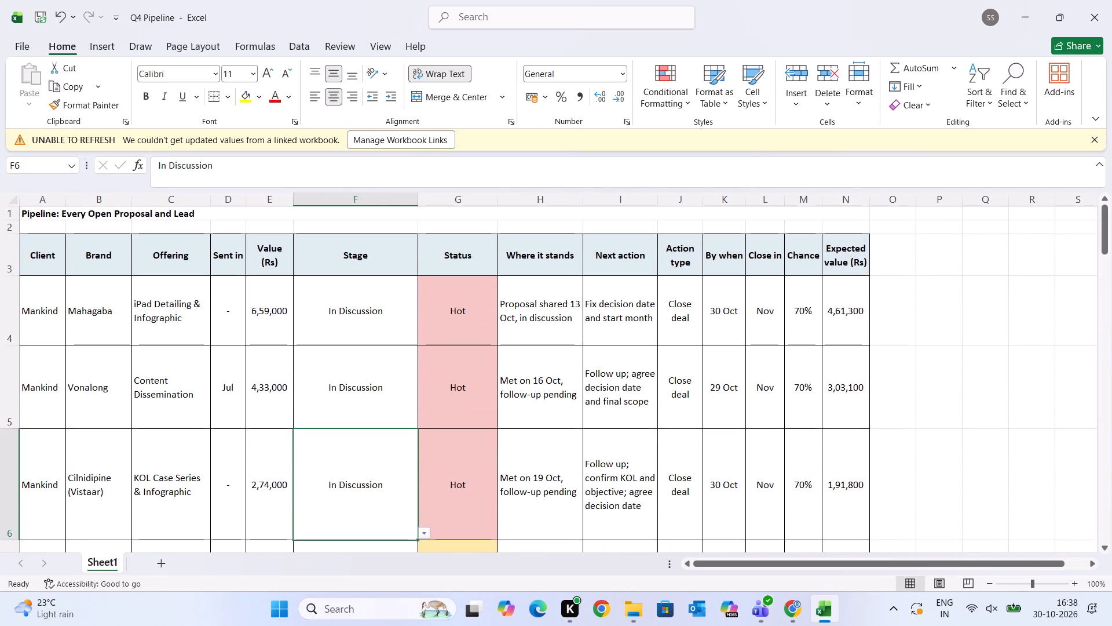
scroll(566, 346, down, 2)
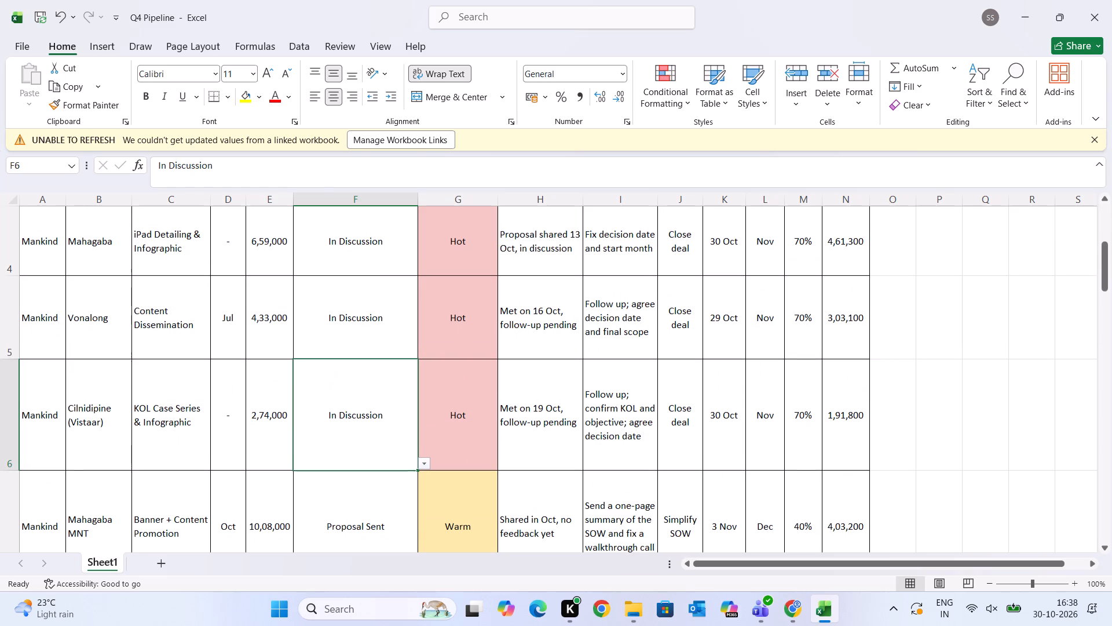
drag(16, 468, 21, 432)
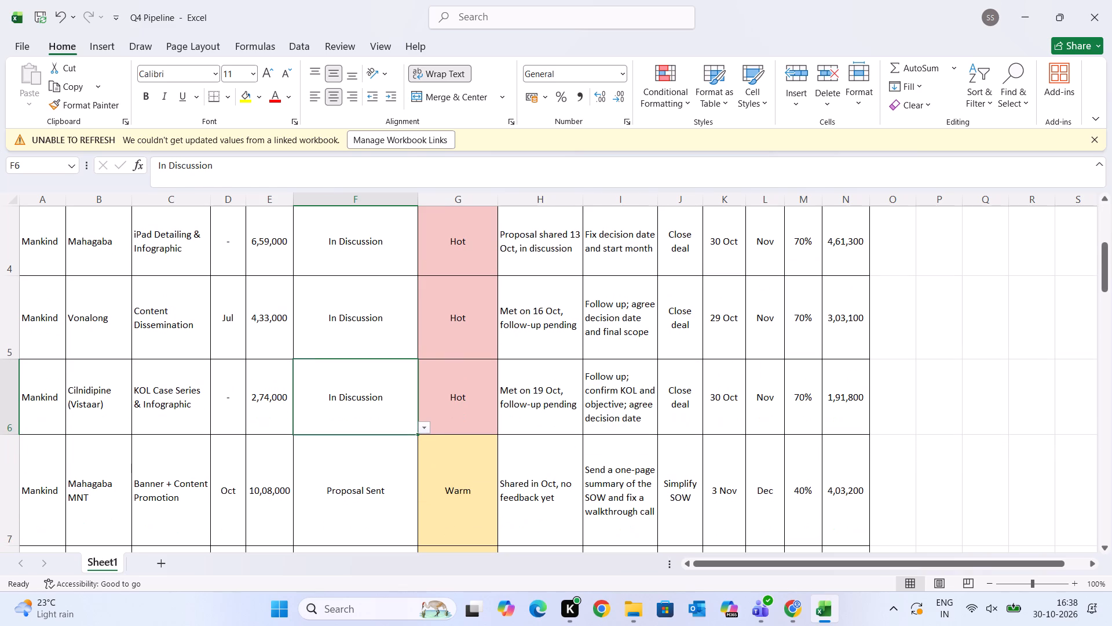
scroll(149, 454, up, 1)
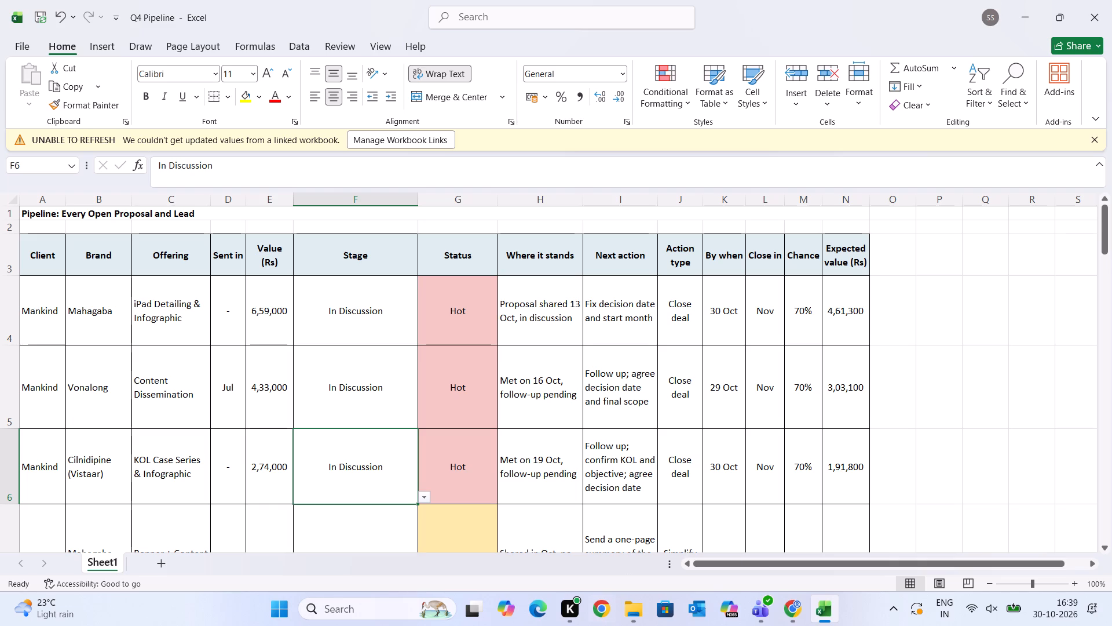
Switch to the Proposal Data workbook in Chrome and reselect the two Jagsonpal CME Webinar values, G114 to G115, to recheck their total.
click(795, 606)
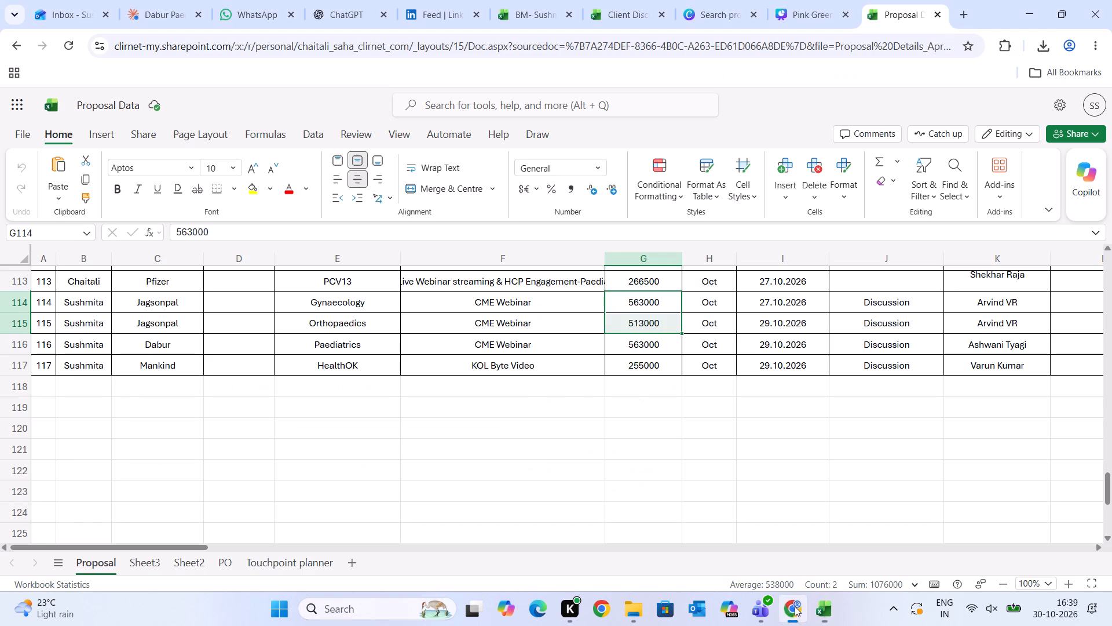
click(795, 606)
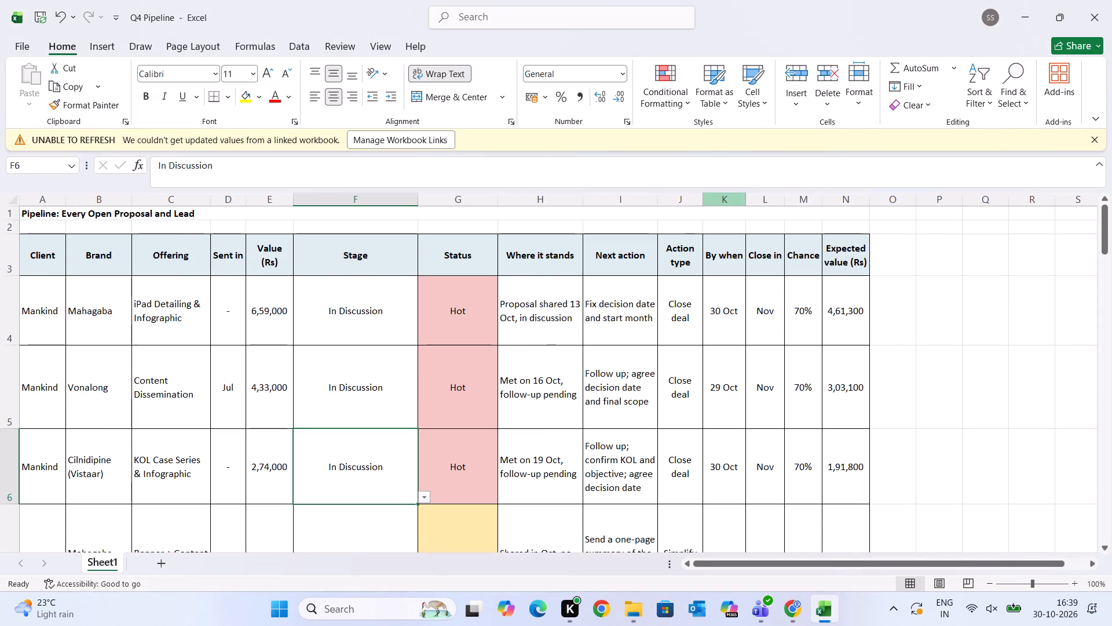
click(788, 618)
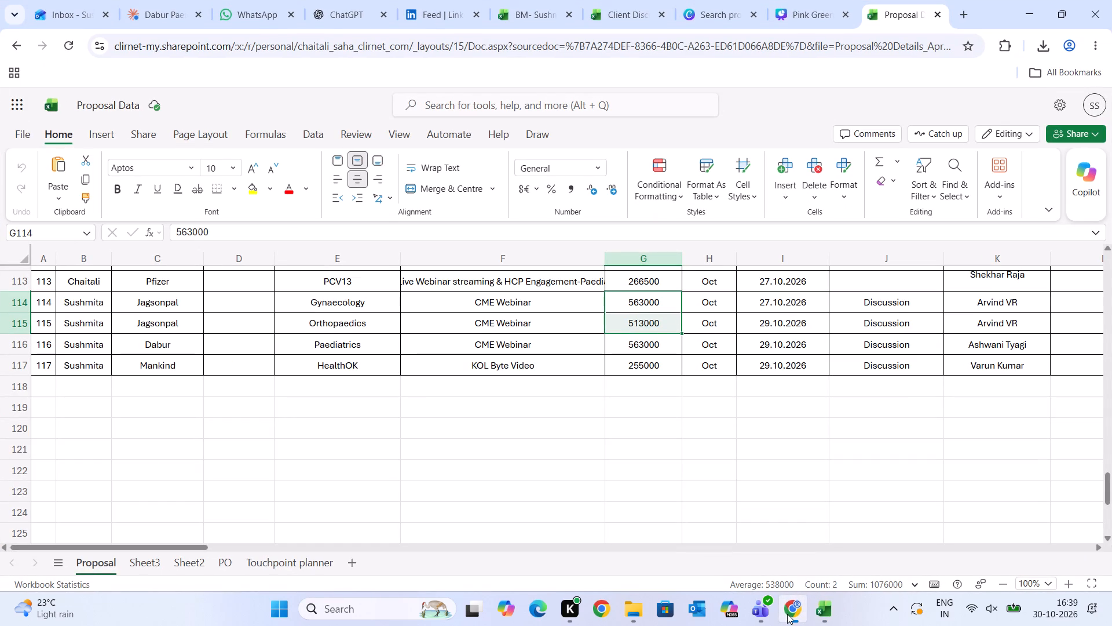
click(638, 319)
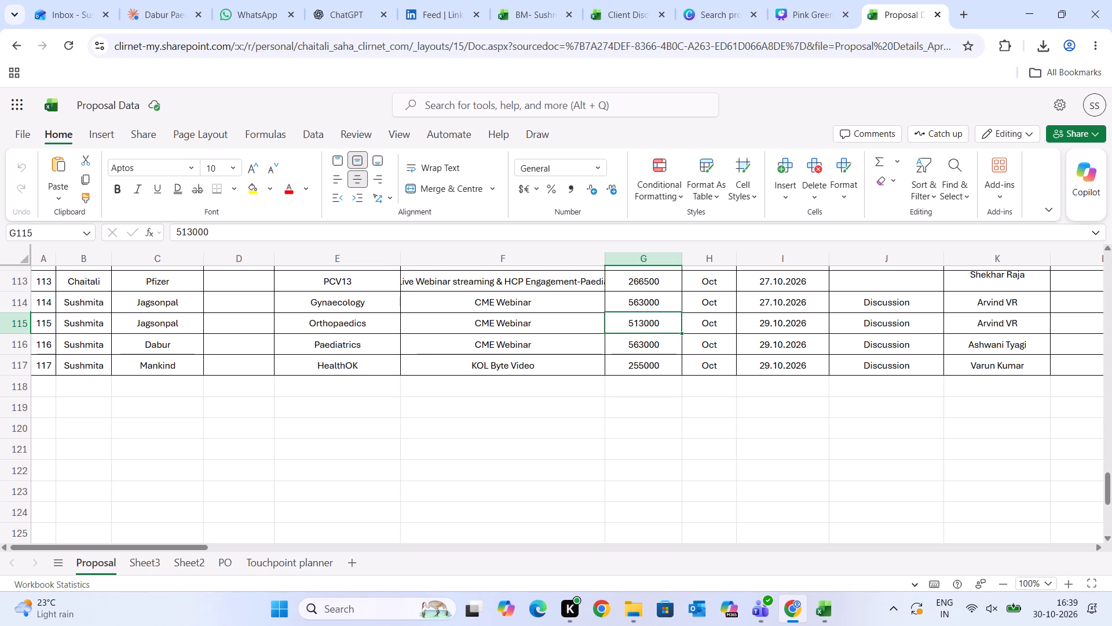
click(639, 307)
drag(639, 307, 639, 319)
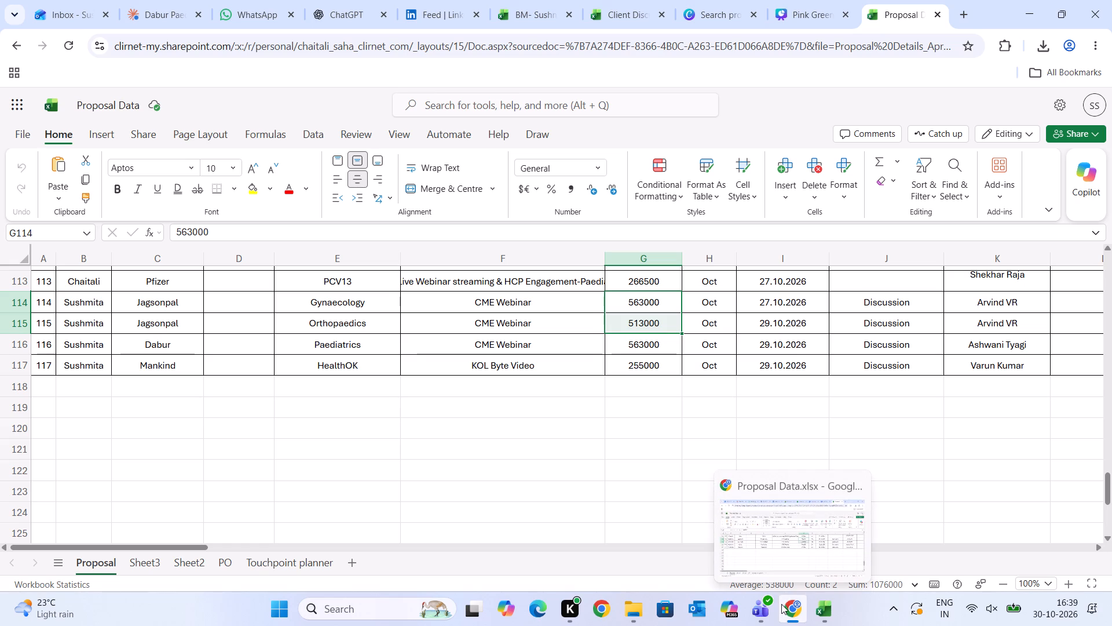
Check the total of the two Mankind amounts in Nov Projection, E2 to E3, against the Jagsonpal Gynaecology webinar value, G114, in Proposal Data.
scroll(543, 0, down, 2)
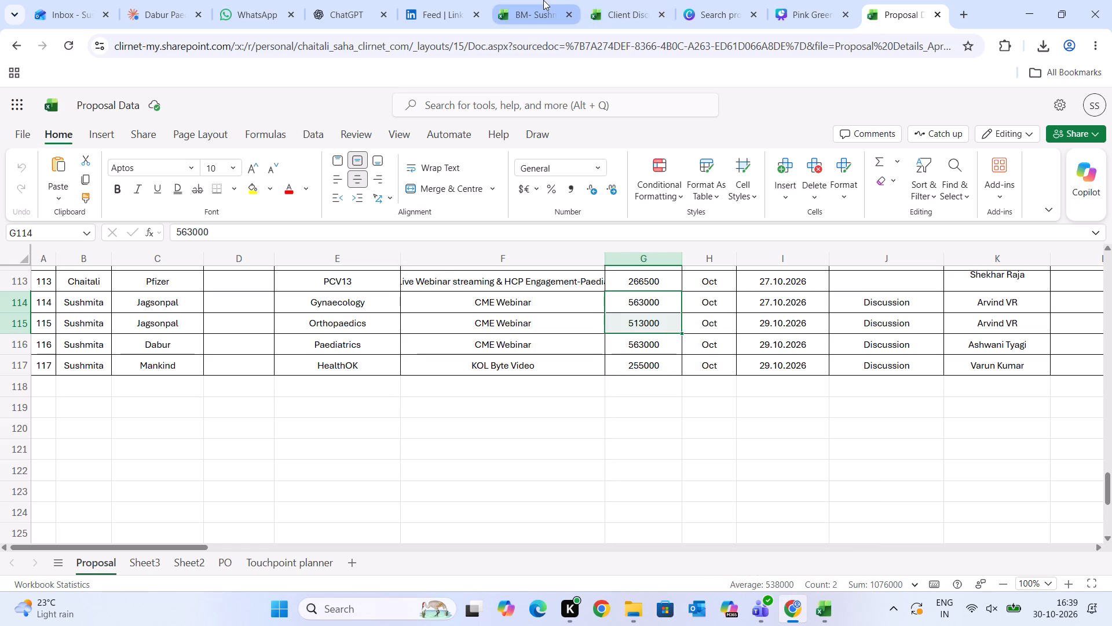
scroll(272, 478, up, 1)
click(523, 17)
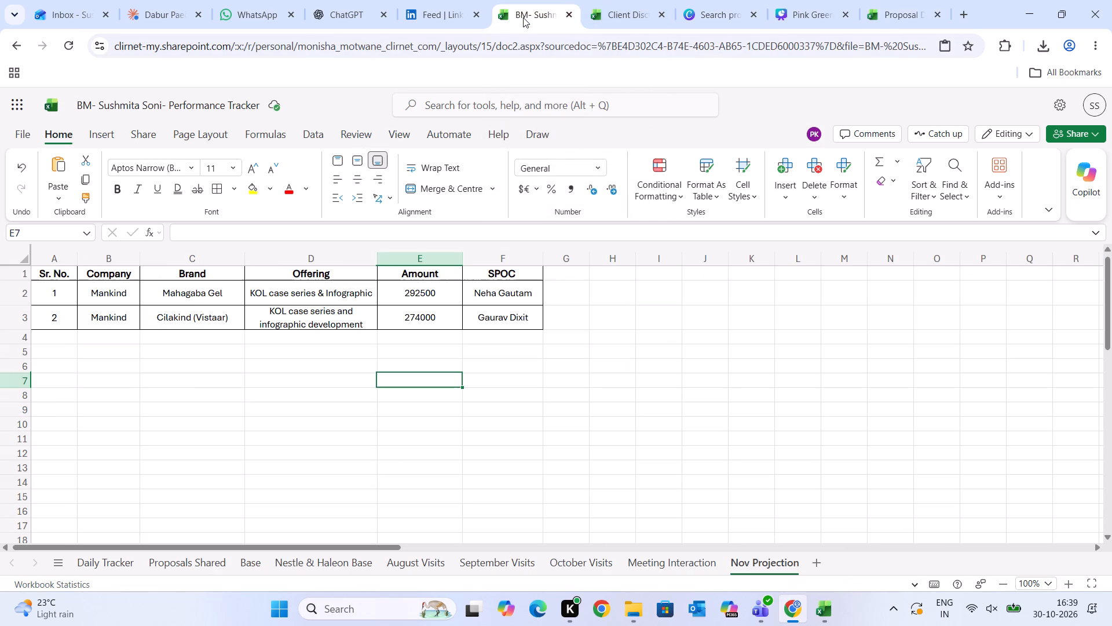
drag(431, 297, 431, 312)
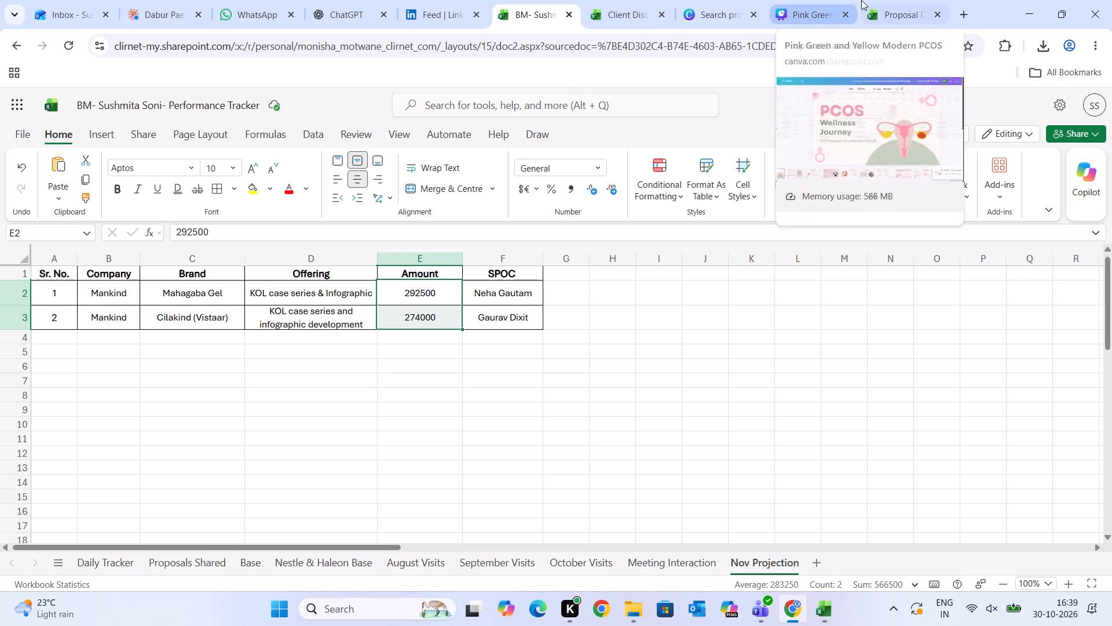
click(878, 0)
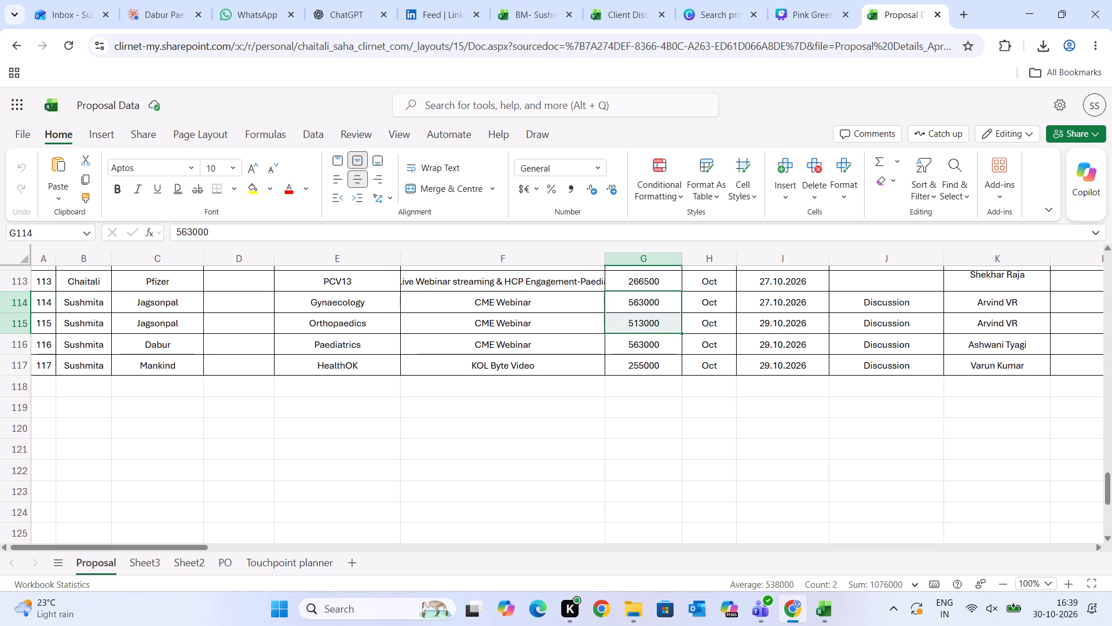
click(635, 297)
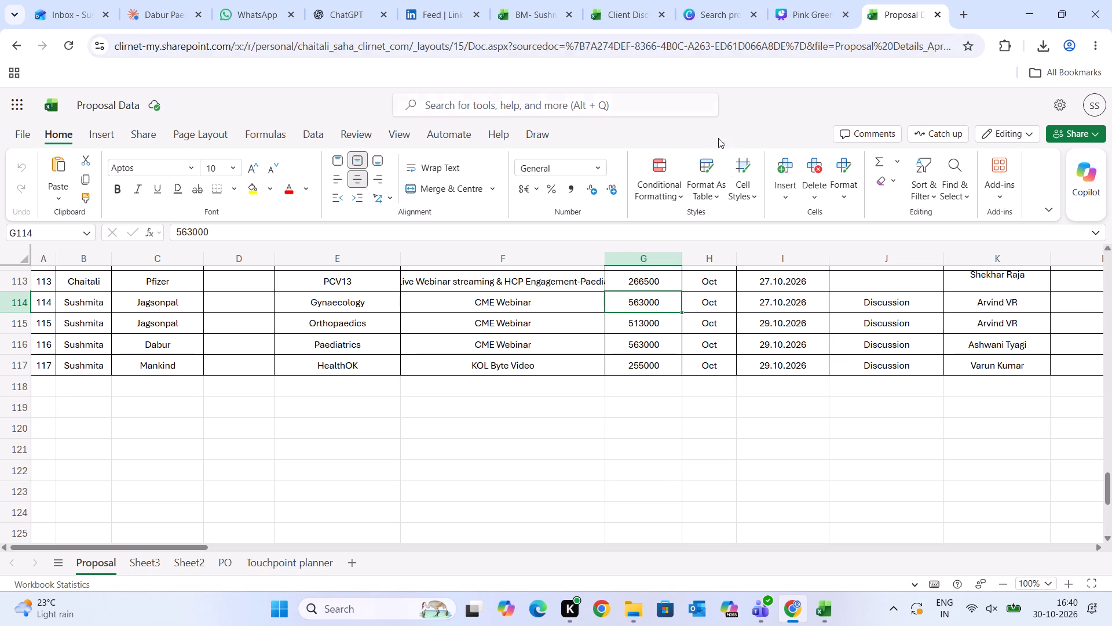
Return to the Performance Tracker's Nov Projection sheet and start row 4 with Sr. No. 3 and company Jagsonpal.
click(602, 0)
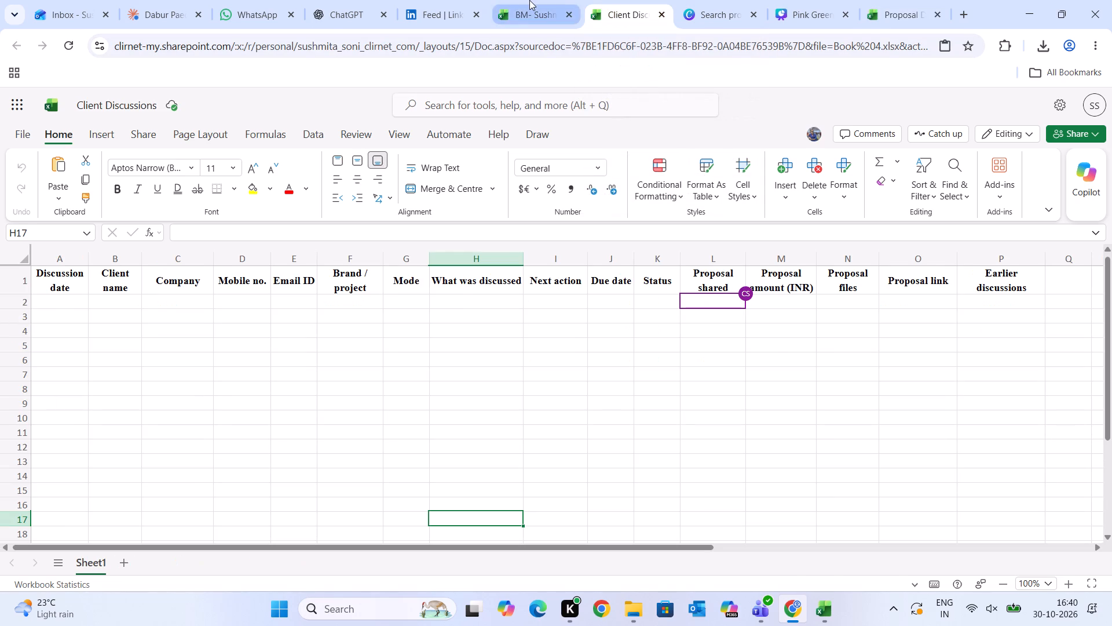
click(529, 0)
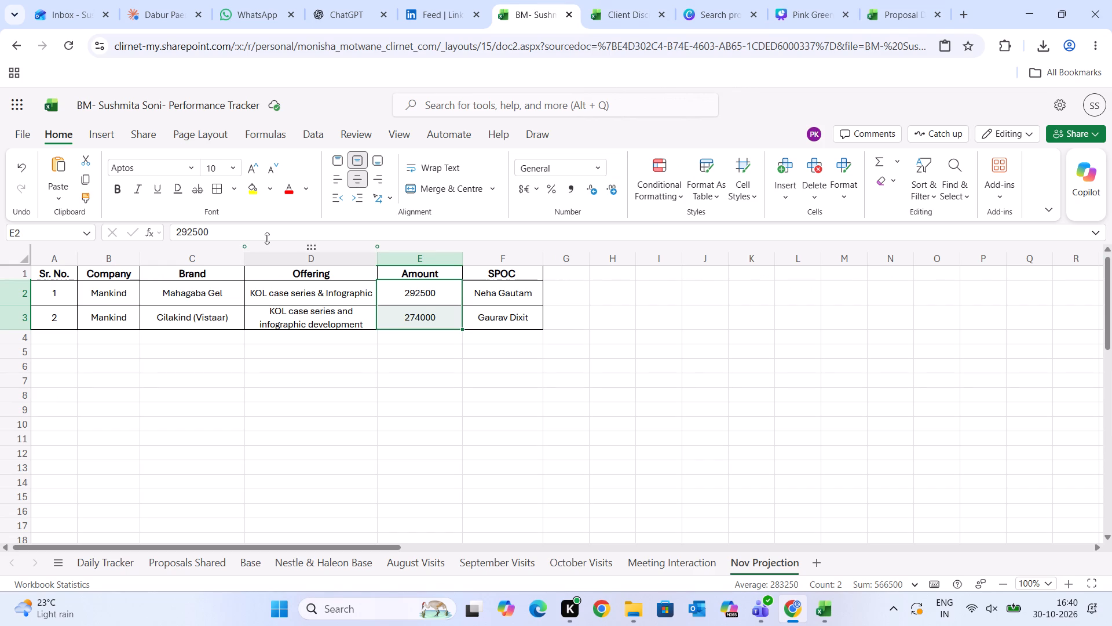
click(61, 336)
key(3)
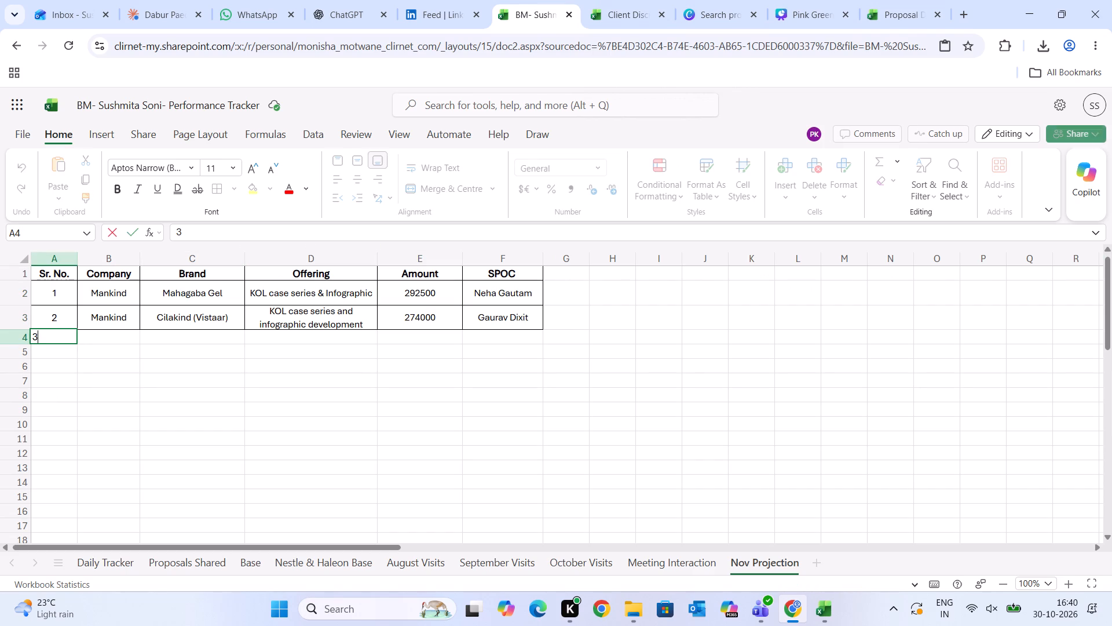
key(Right)
text(Jagsonpal)
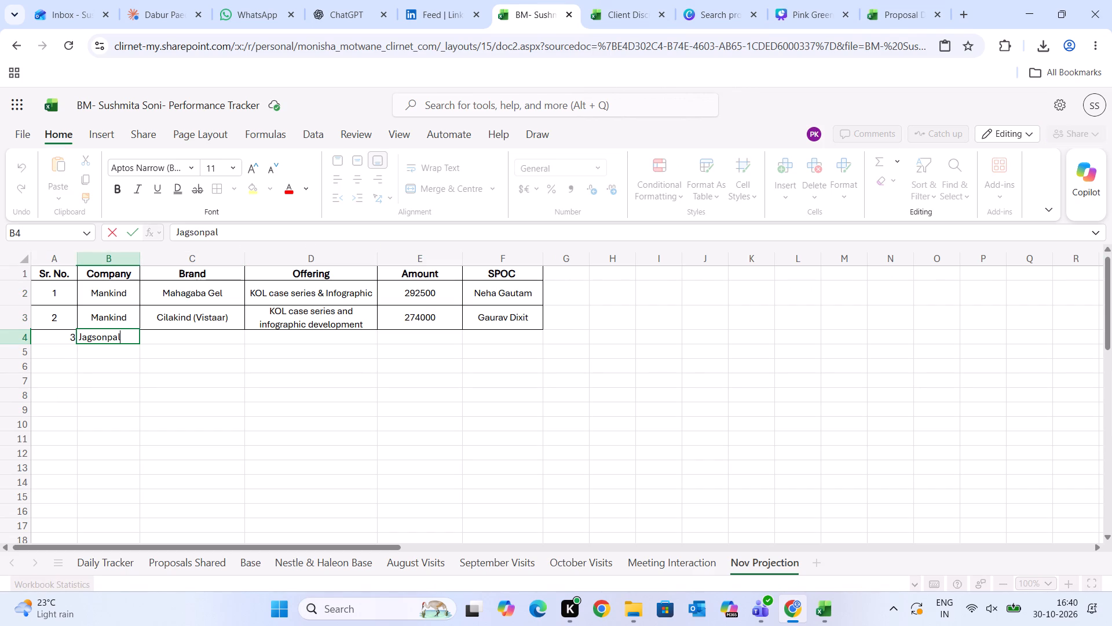
key(Right)
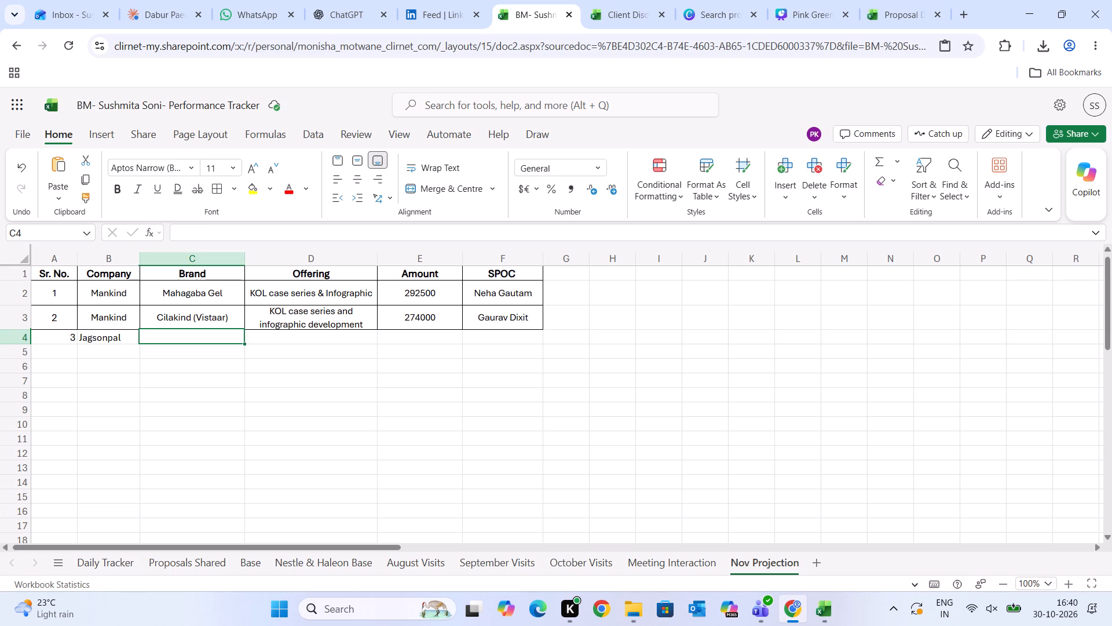
Centre the new row's serial number vertically and horizontally in A4, and continue with the Jagsonpal company cell, B4.
click(67, 339)
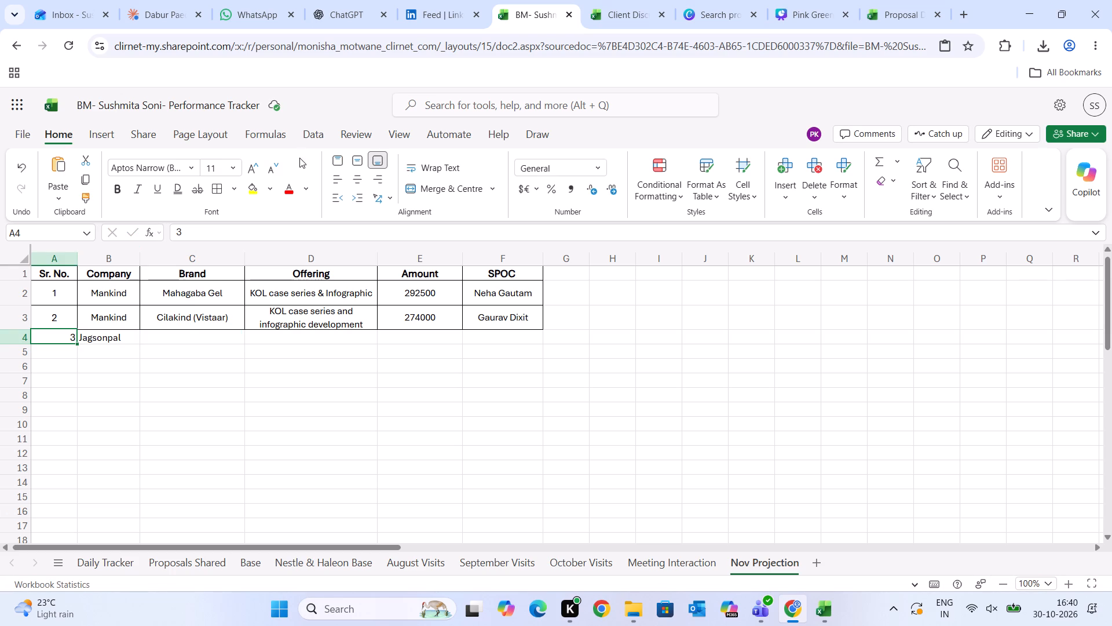
click(356, 158)
click(356, 170)
click(111, 338)
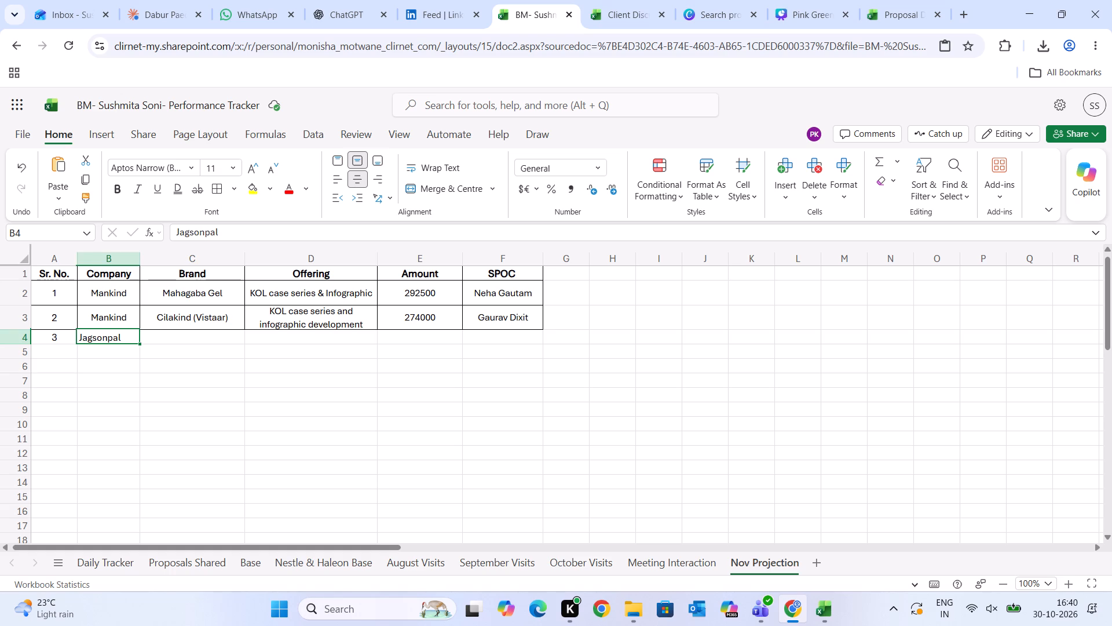
Centre the Jagsonpal company name vertically and horizontally in B4, and move on to the row's empty Brand cell, C4.
drag(359, 162, 358, 174)
click(358, 174)
click(197, 332)
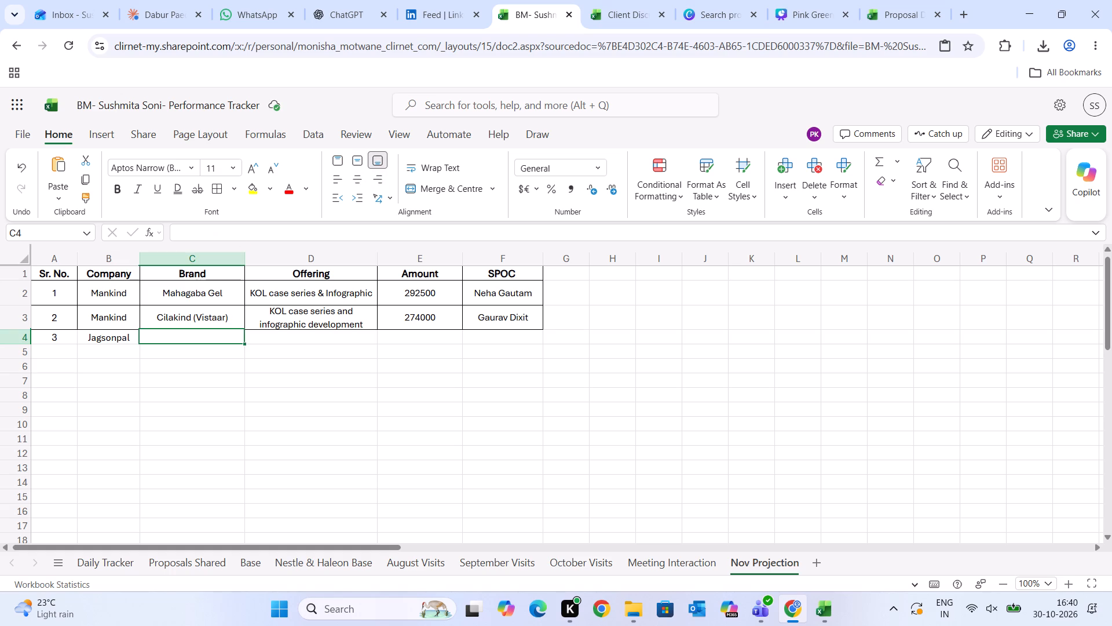
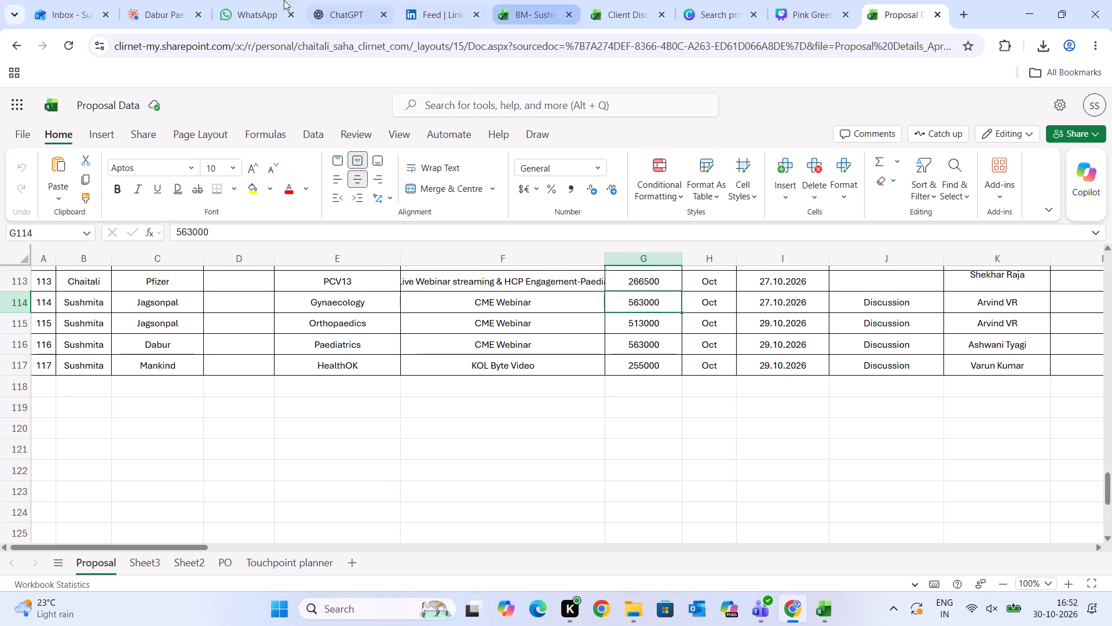
Return to the Performance Tracker and complete row 4 with brand Gyanecology, offering CME Webinar, amount 563000 and the SPOC listed in Proposal Data.
click(535, 0)
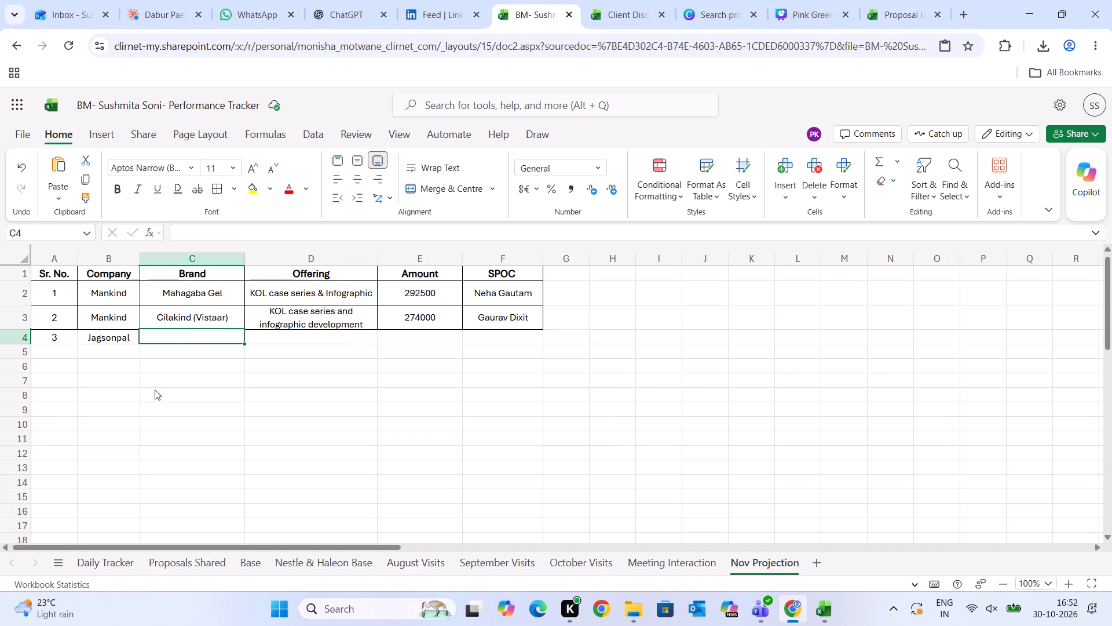
double_click(172, 336)
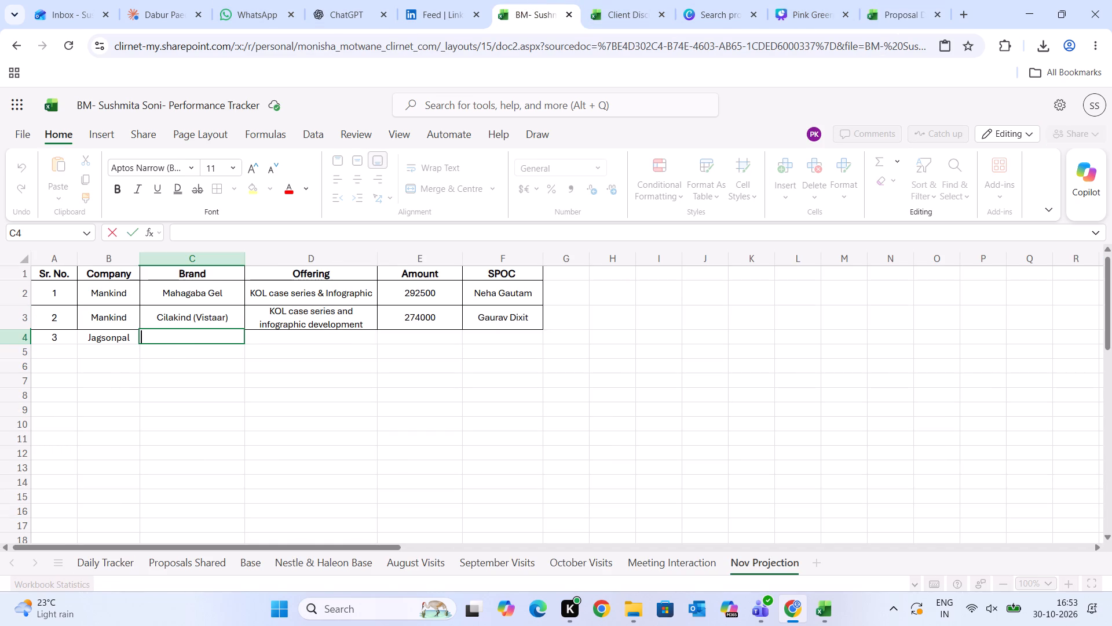
key(Right)
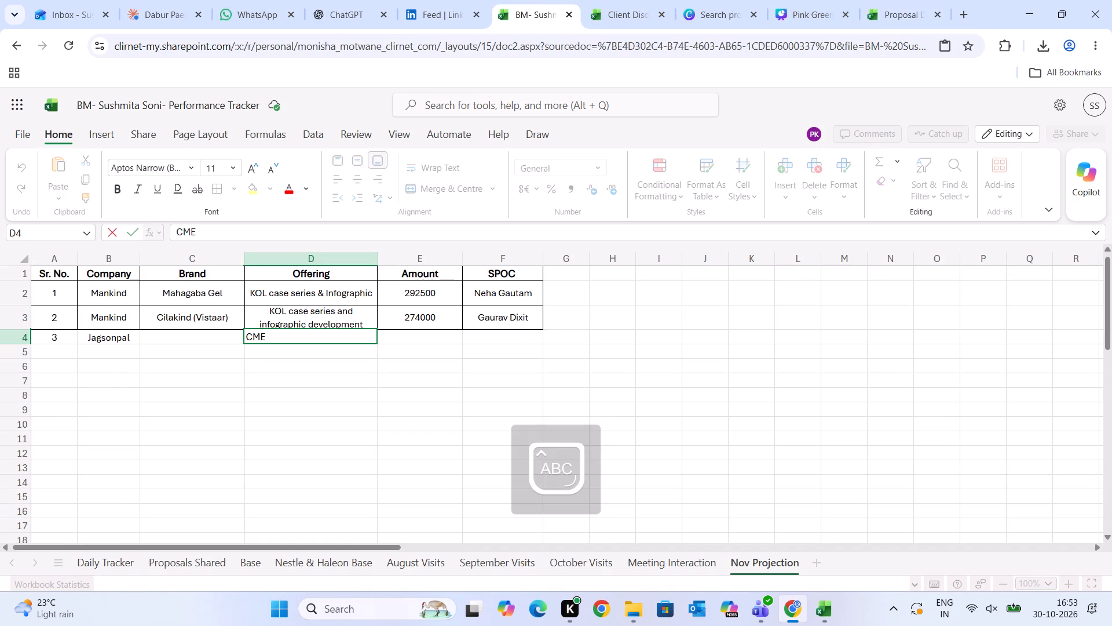
key(shift+w)
key(BackSpace)
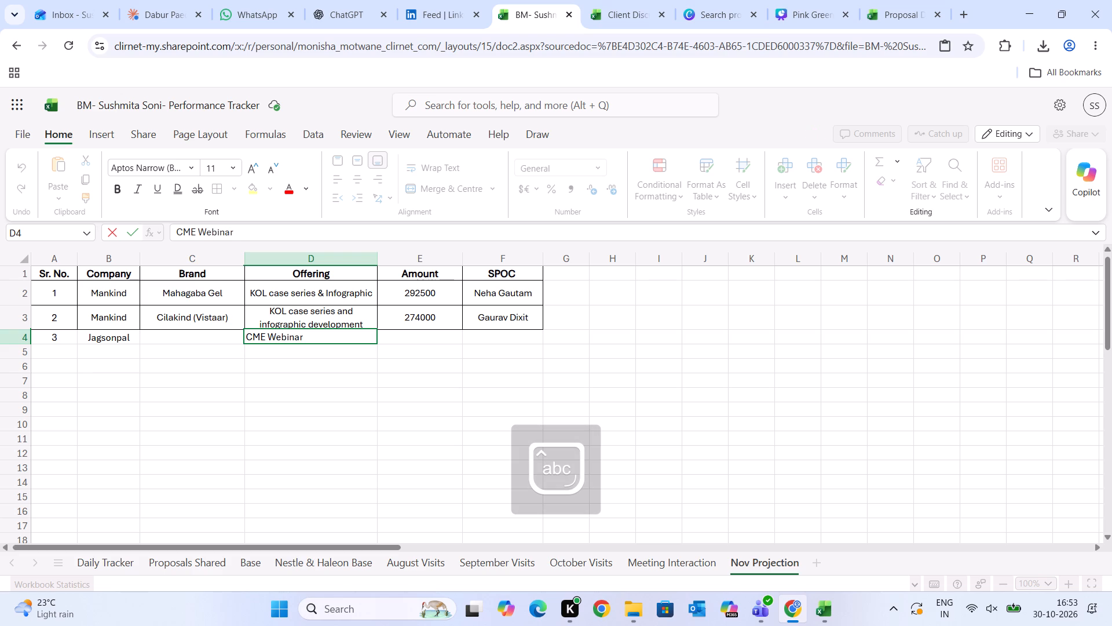
key(Left)
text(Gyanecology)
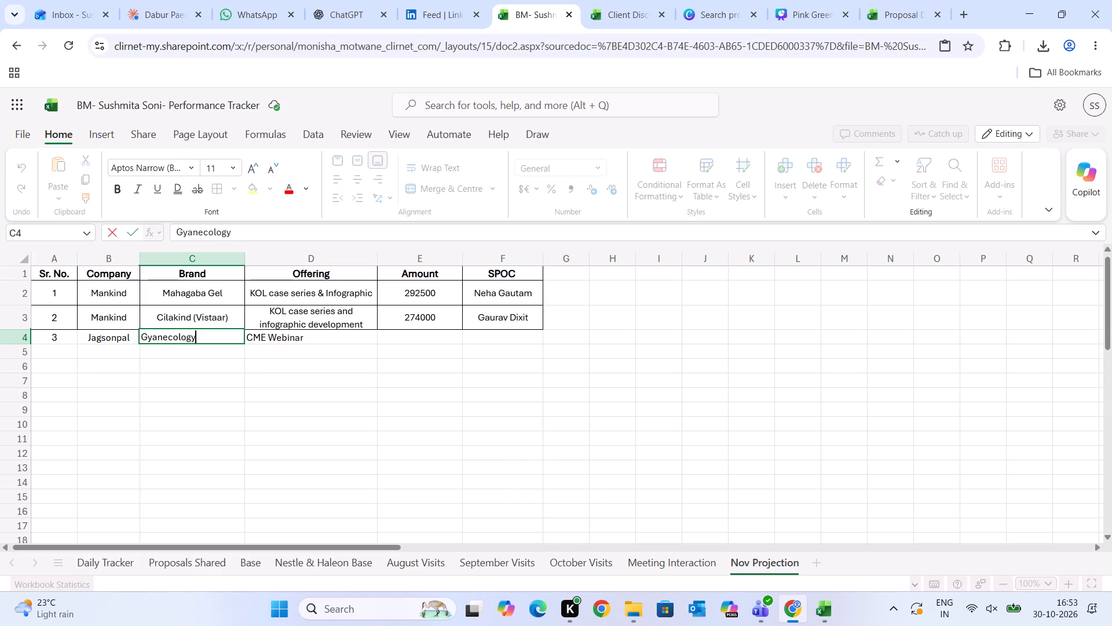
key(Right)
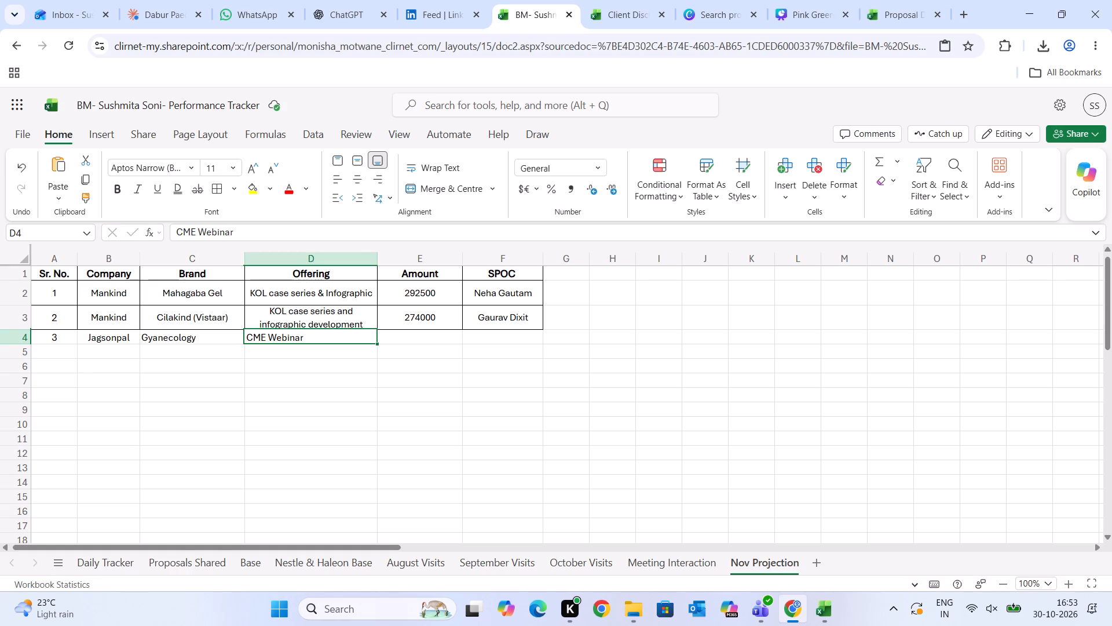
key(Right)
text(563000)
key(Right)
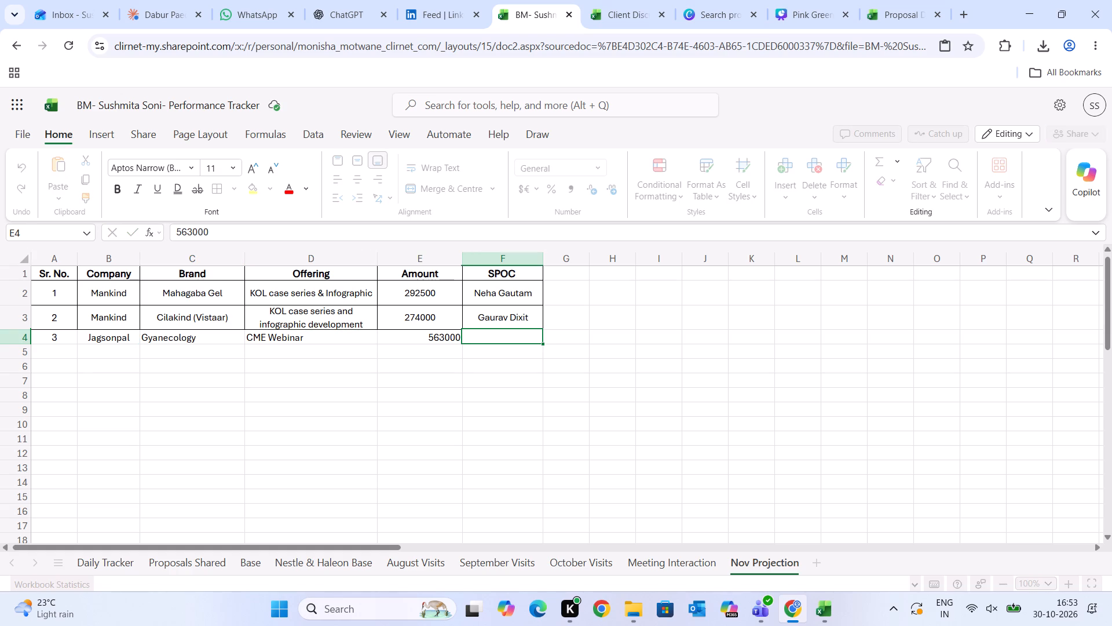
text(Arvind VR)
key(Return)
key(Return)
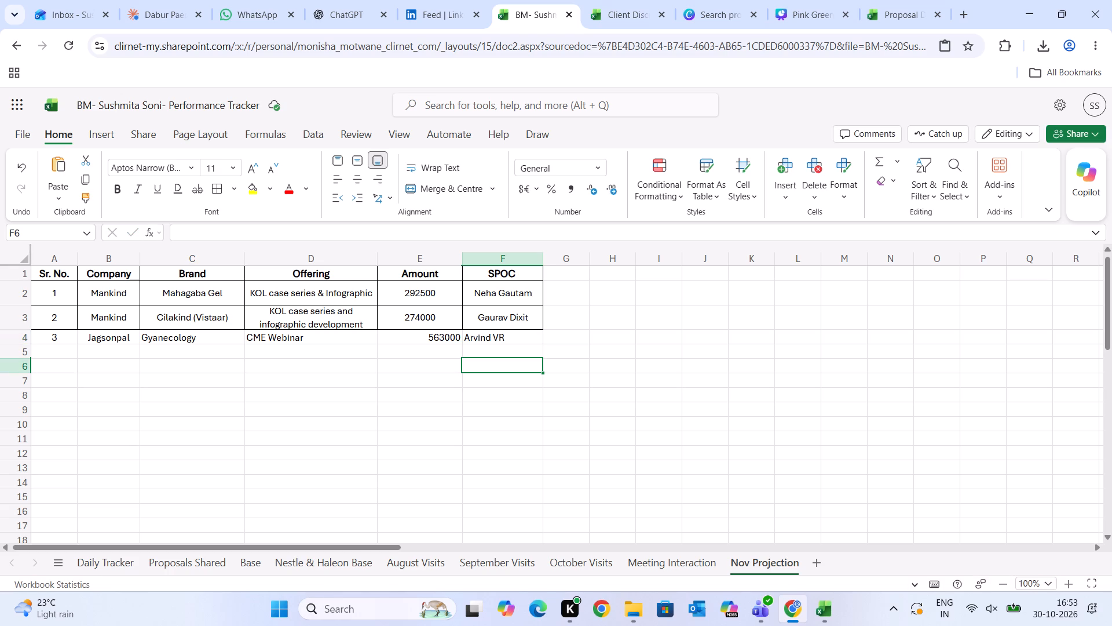
Format the Jagsonpal row, A4 to F4, in Aptos size 10, centred vertically and horizontally, with borders around every cell.
click(480, 336)
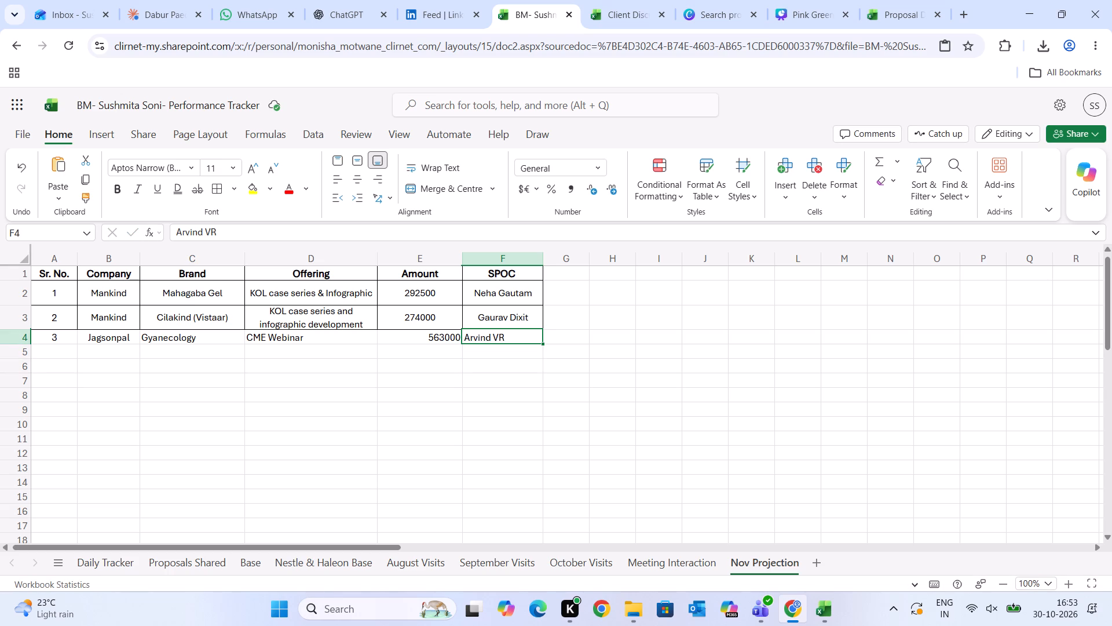
key(ctrl+shift+Left)
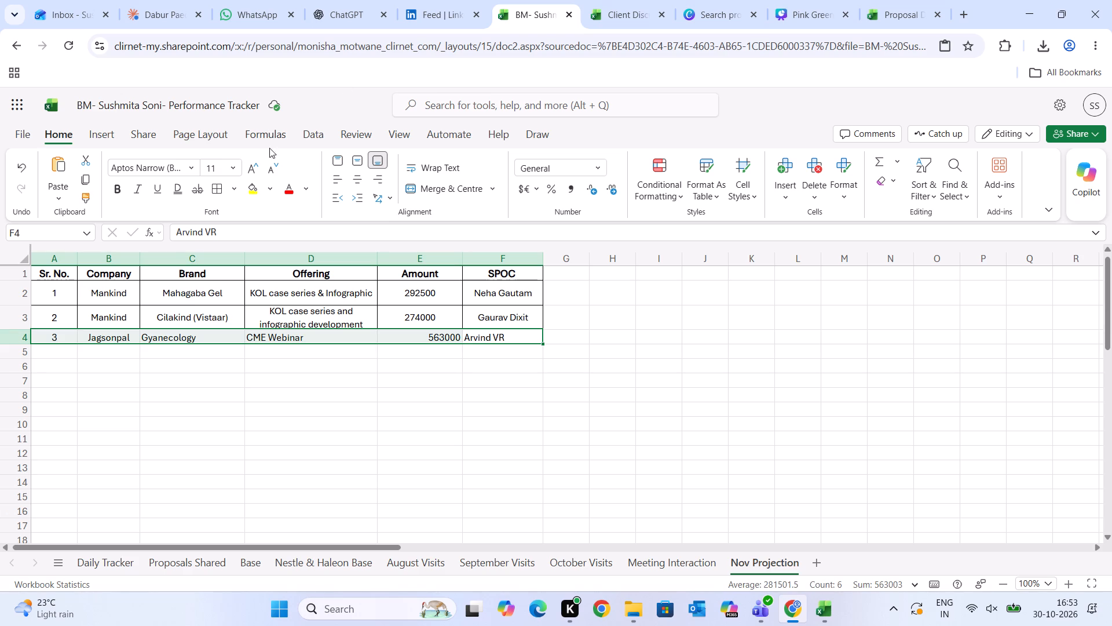
click(187, 169)
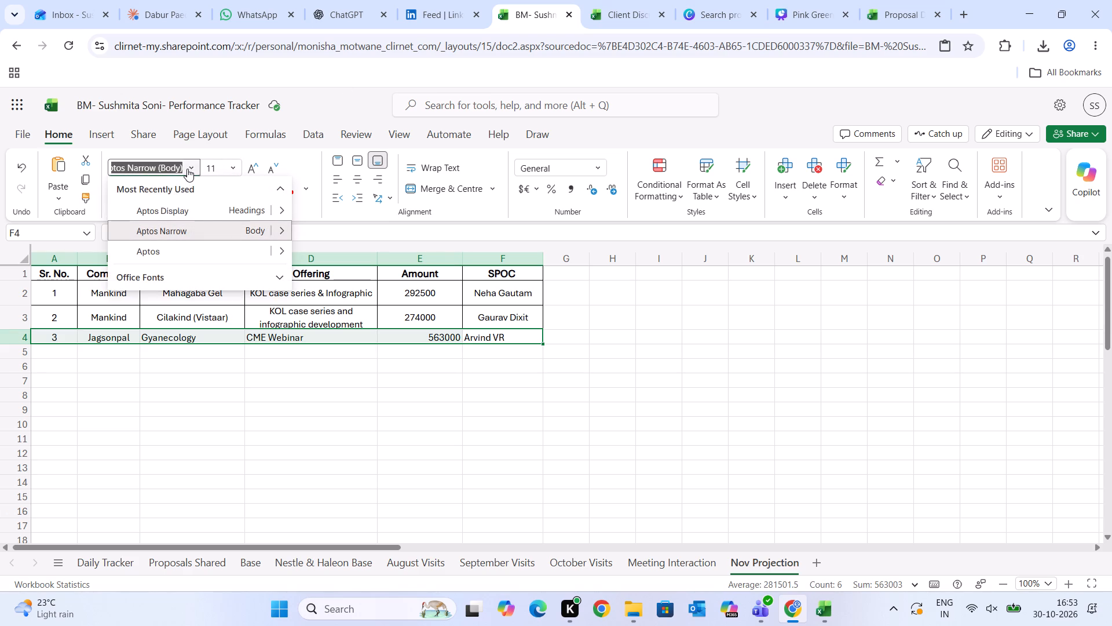
text(apto)
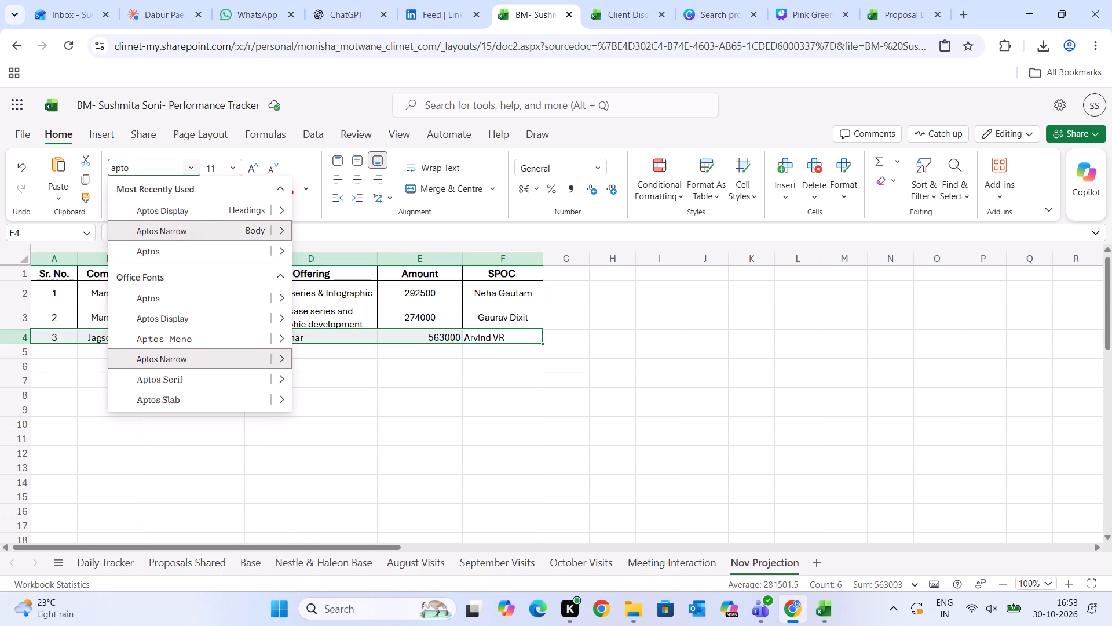
click(151, 256)
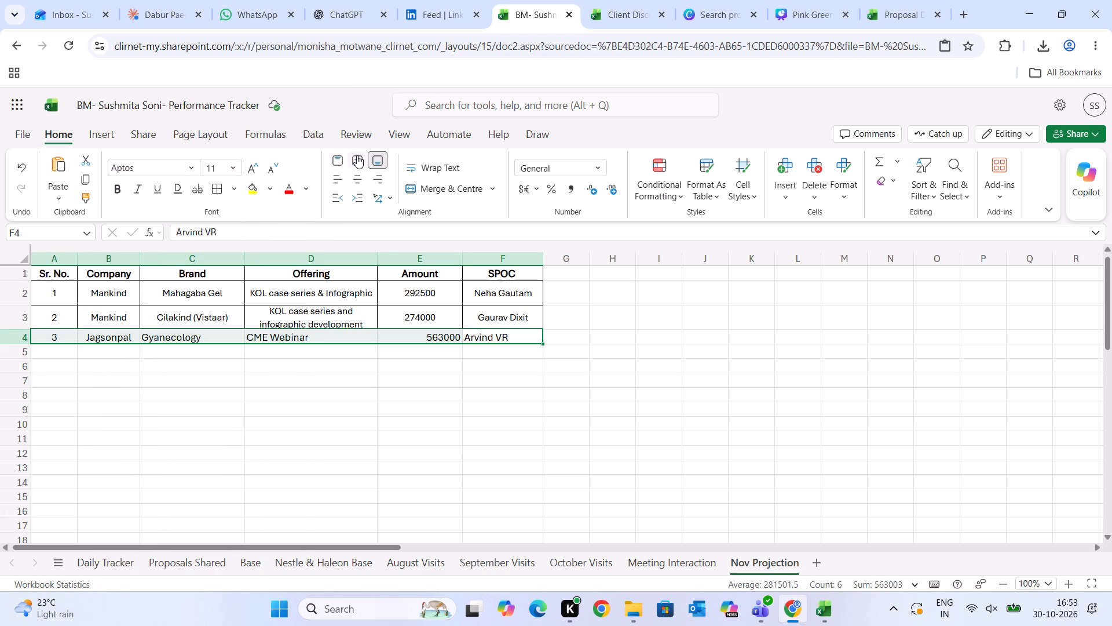
click(357, 156)
click(357, 169)
click(360, 179)
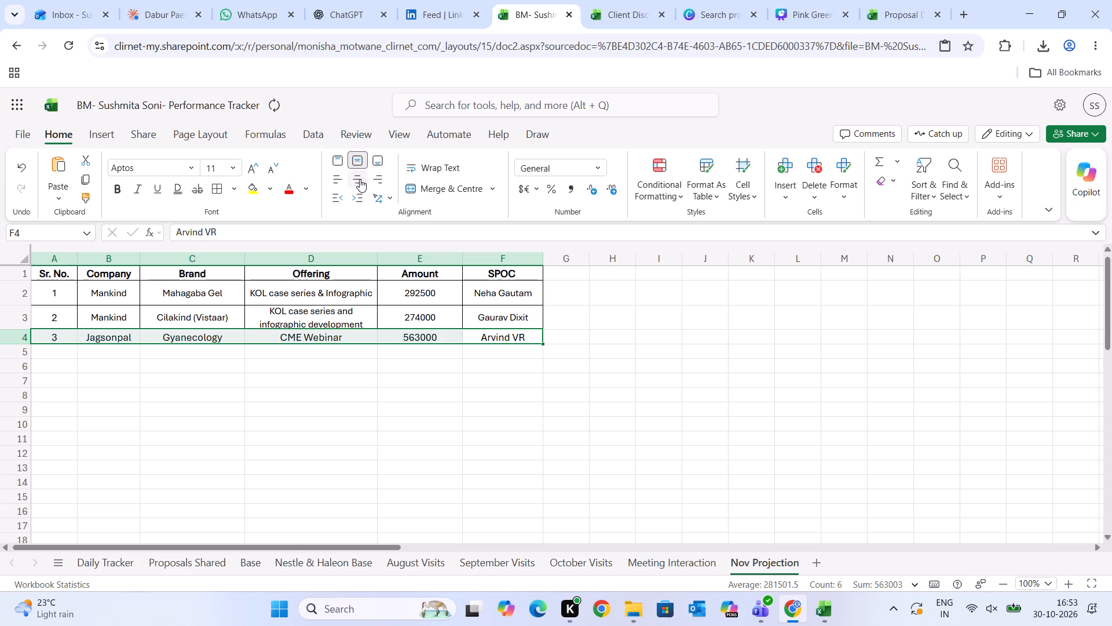
click(213, 183)
click(243, 337)
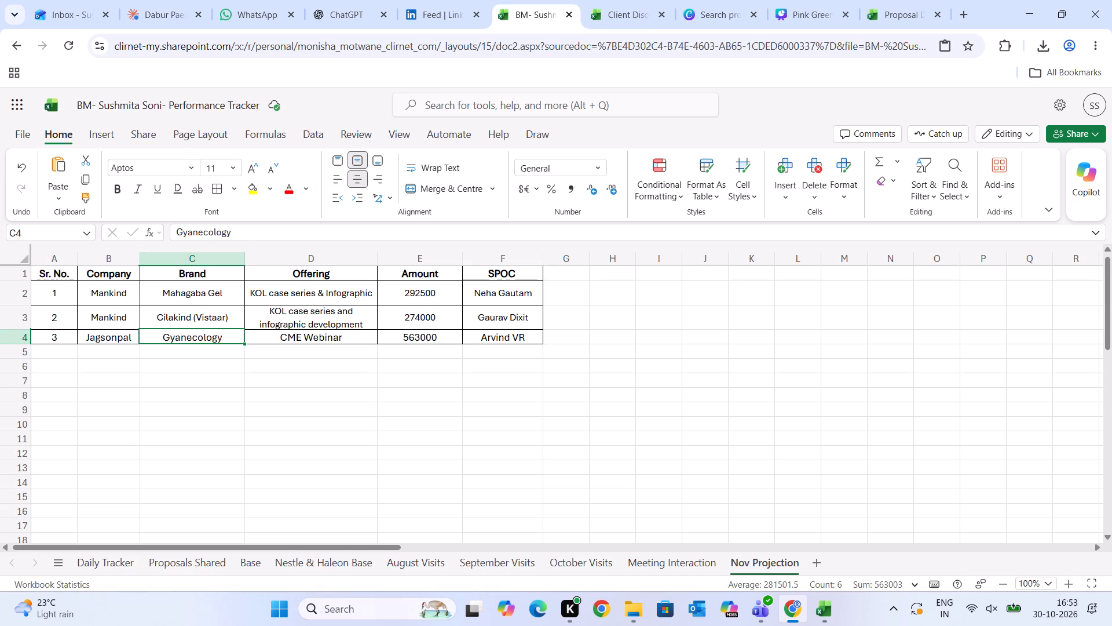
click(486, 335)
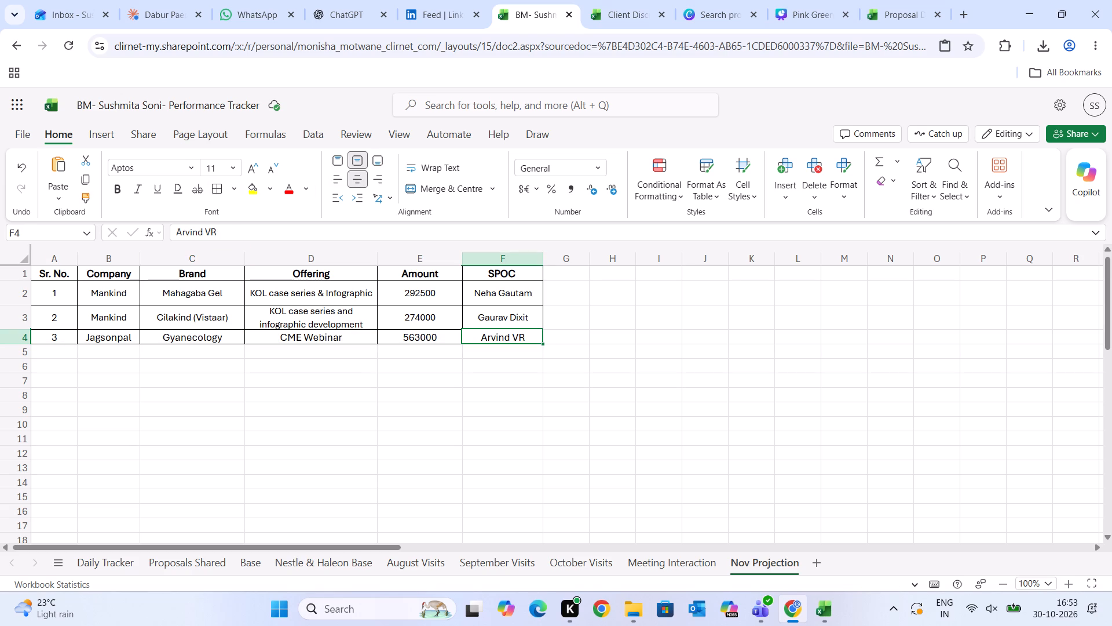
key(ctrl+shift+Left)
click(265, 170)
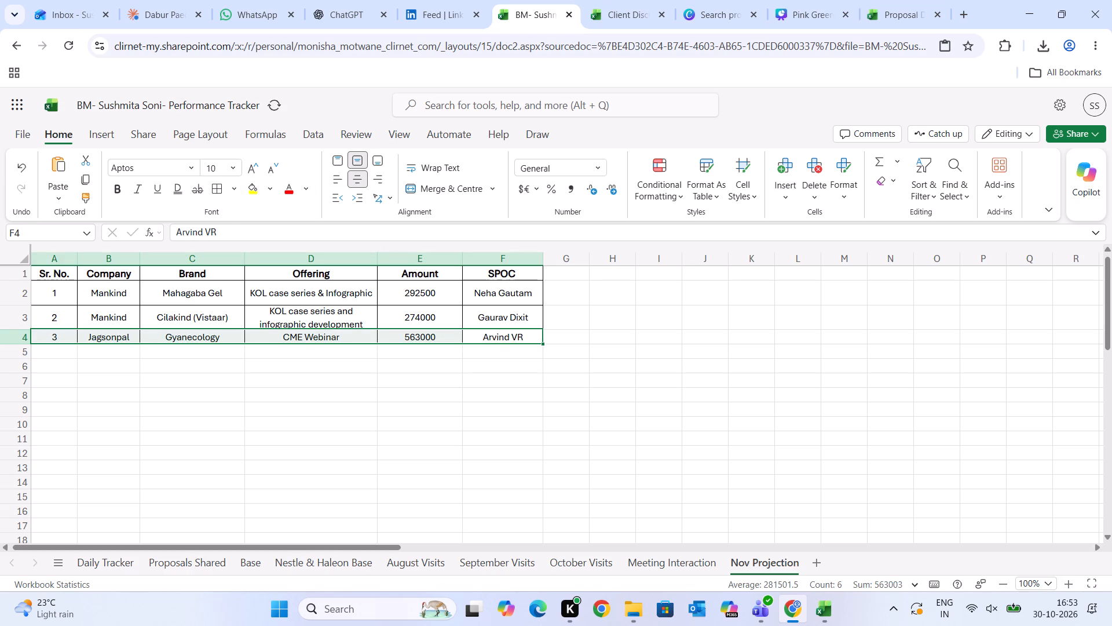
Increase the heights of rows 3 and 4 so they match the spacing of the table.
click(288, 408)
drag(28, 328, 27, 334)
drag(21, 352, 20, 362)
click(206, 406)
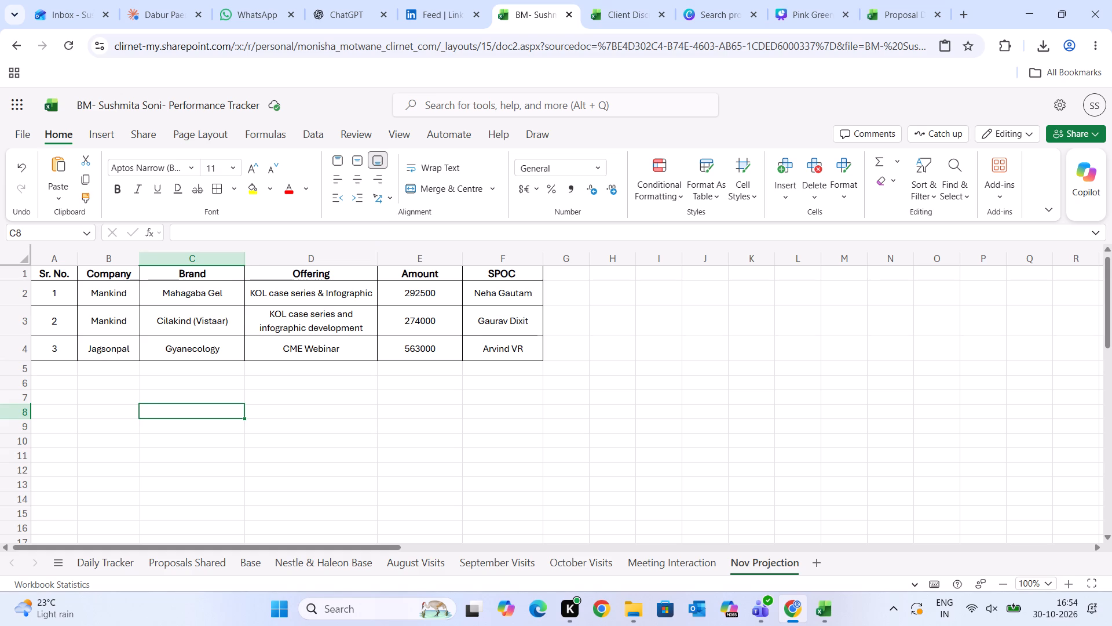
Check the total of the three projected amounts, E2 to E4.
drag(410, 297, 413, 347)
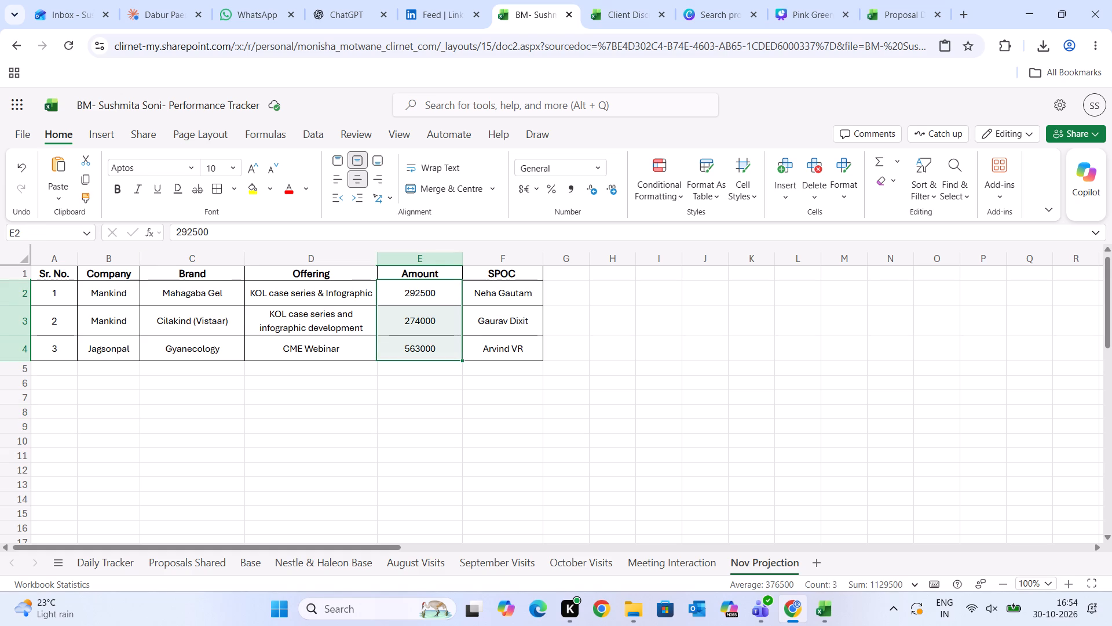
click(390, 359)
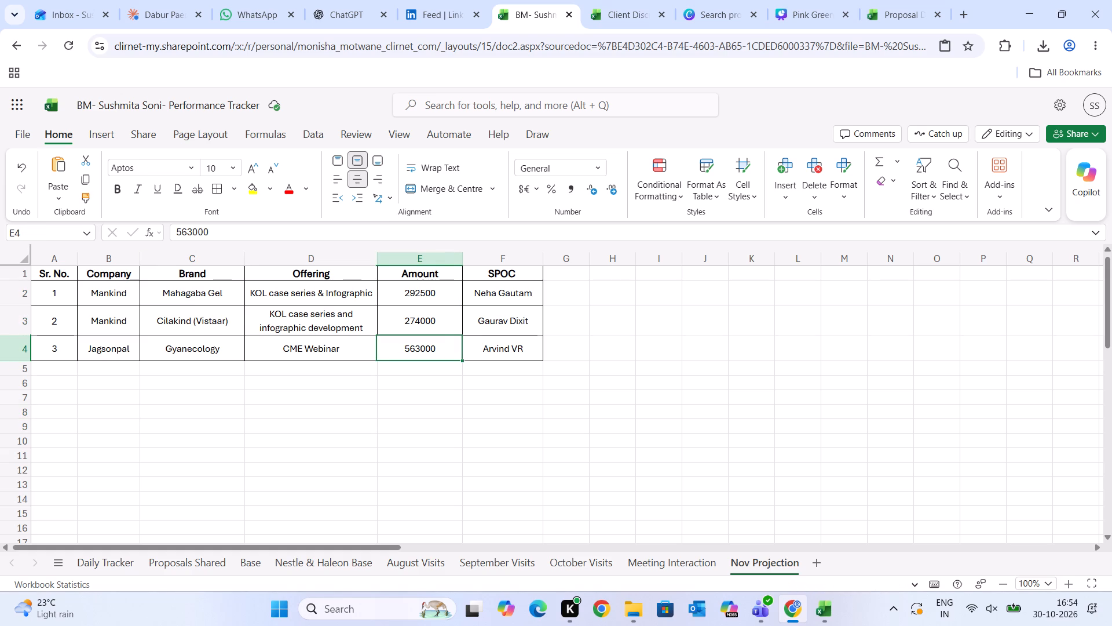
Insert a blank row above the Jagsonpal entry in the Nov Projection table.
click(25, 339)
key(ctrl+plus)
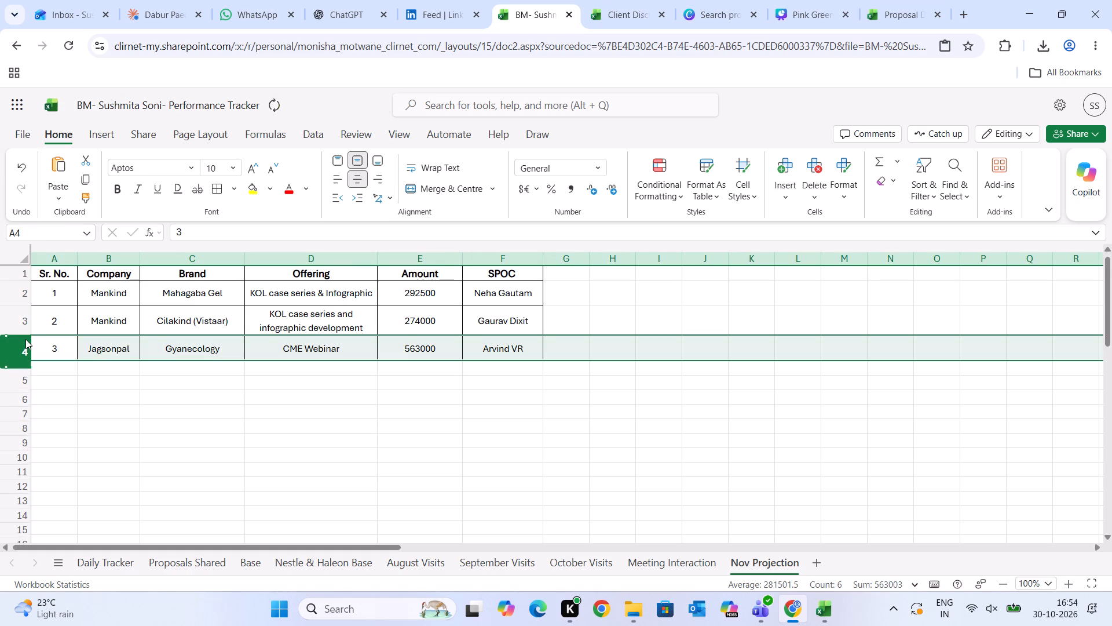
click(39, 345)
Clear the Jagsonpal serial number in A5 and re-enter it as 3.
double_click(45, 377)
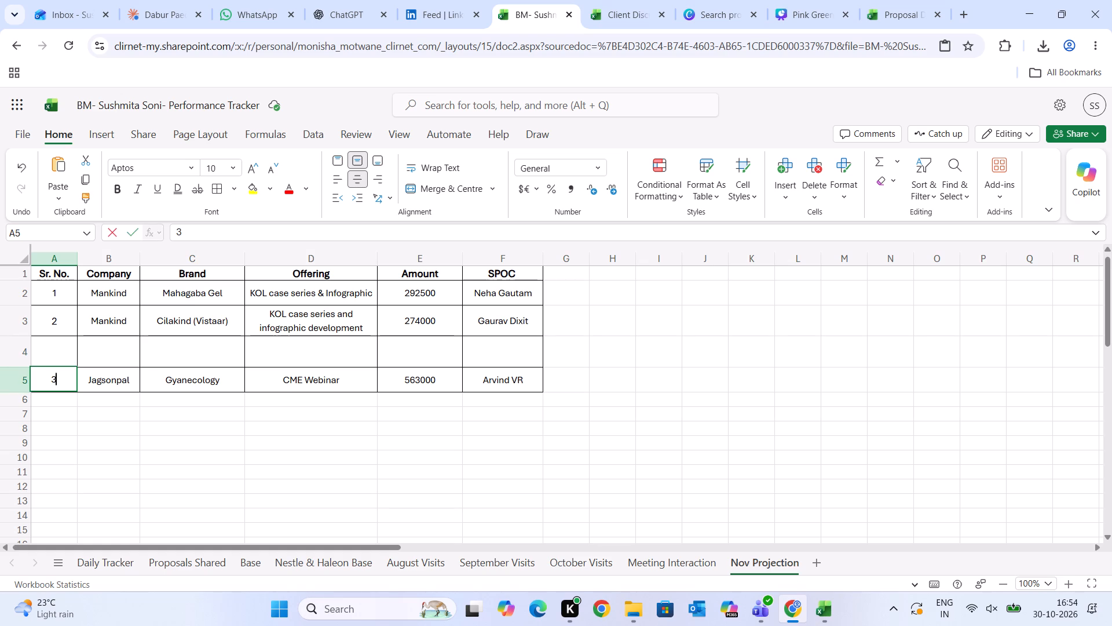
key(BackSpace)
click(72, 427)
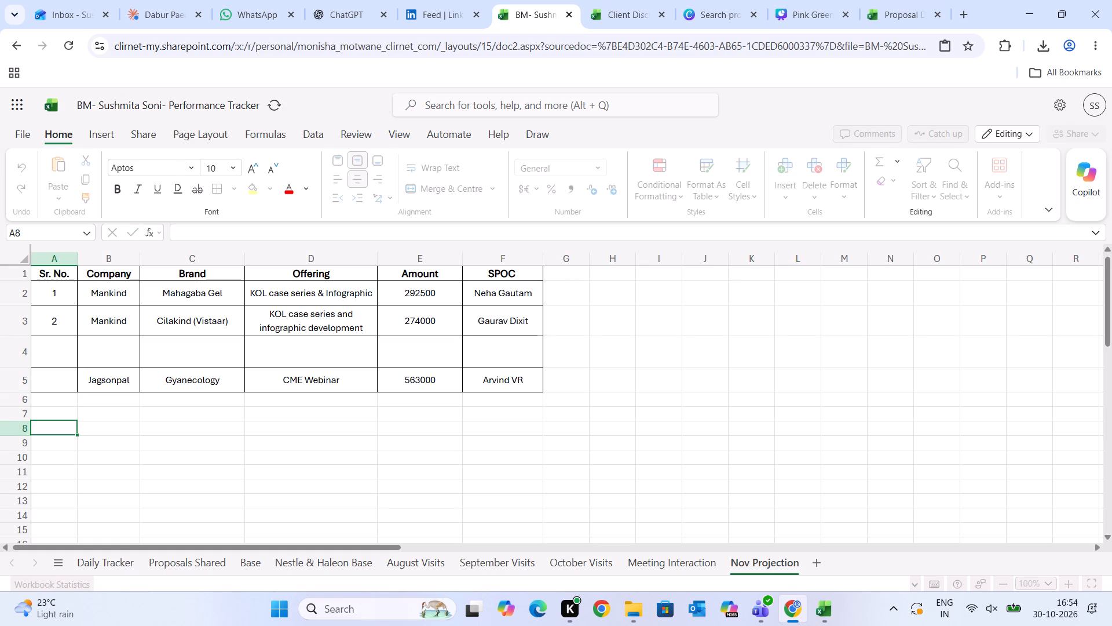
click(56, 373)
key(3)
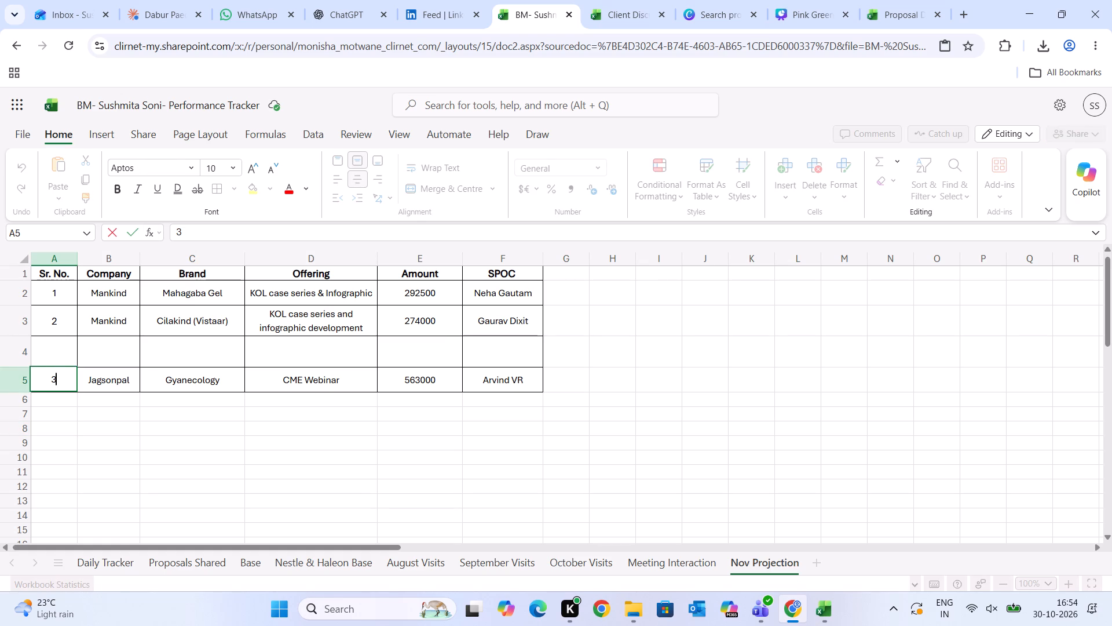
Start the inserted row 4 with Sr. No. 3, company Mankind and brand Vonalong, continuing to its Offering cell.
click(64, 342)
key(4)
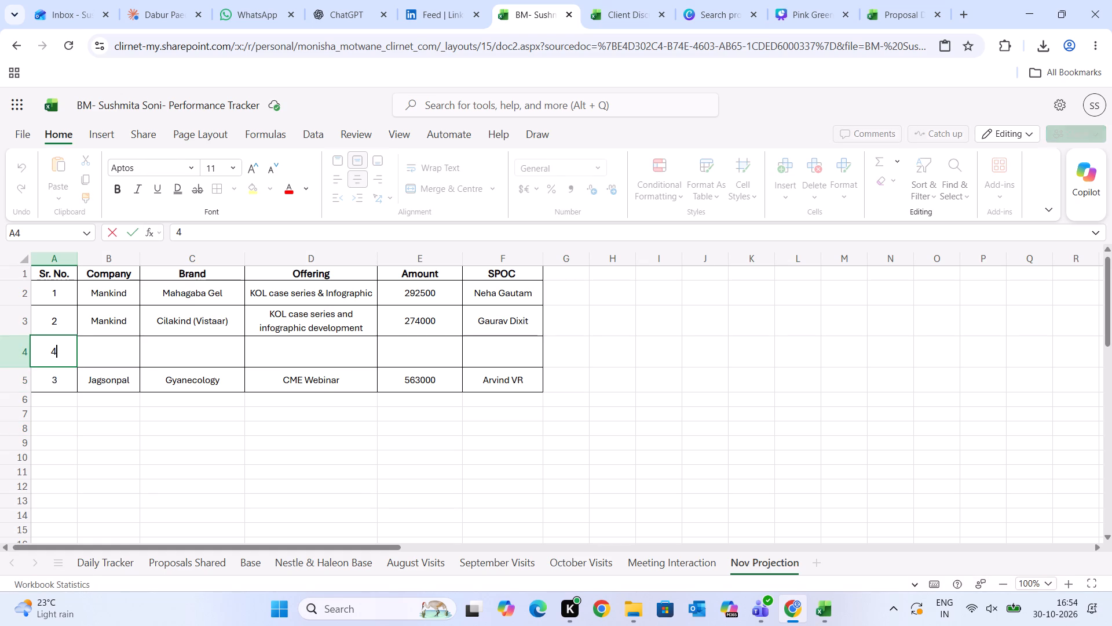
key(BackSpace)
key(3)
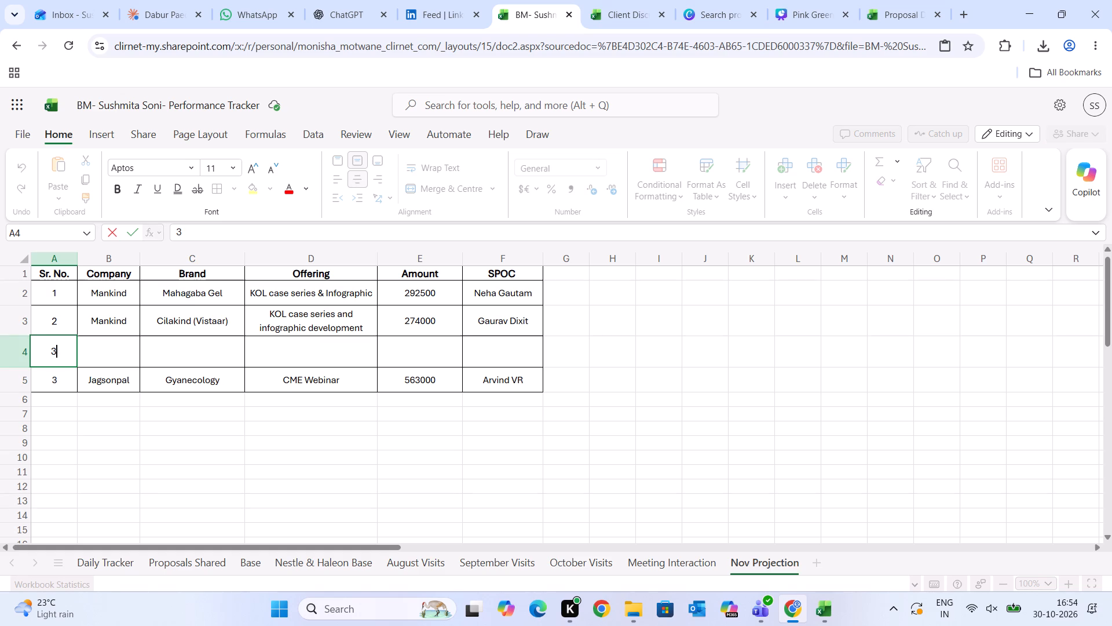
key(Right)
text(Ma)
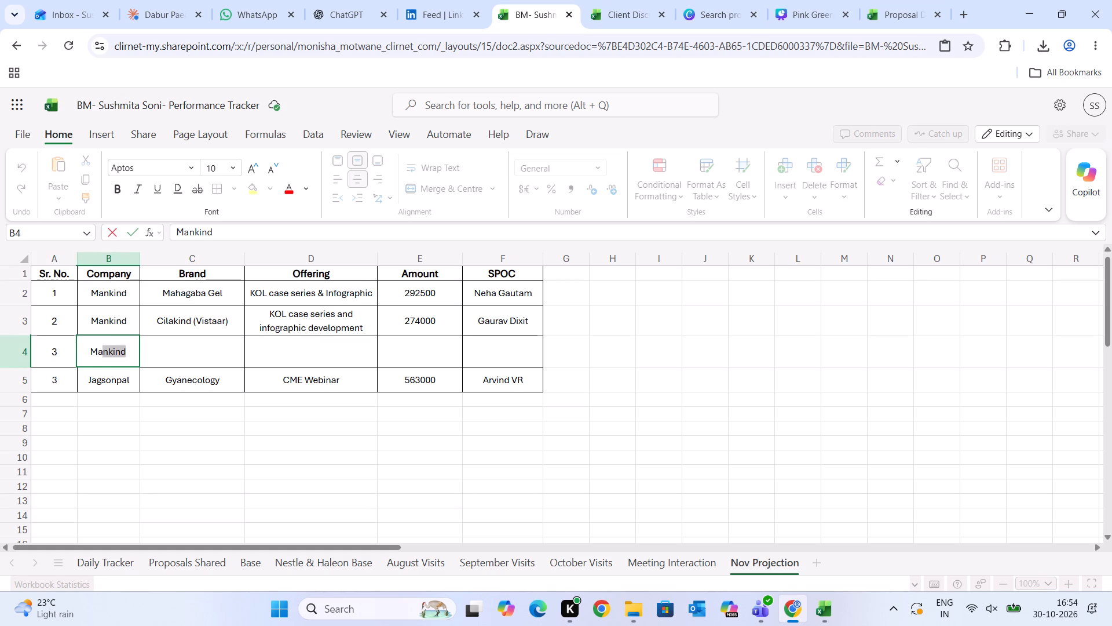
key(Right)
text(Vonalong)
key(Right)
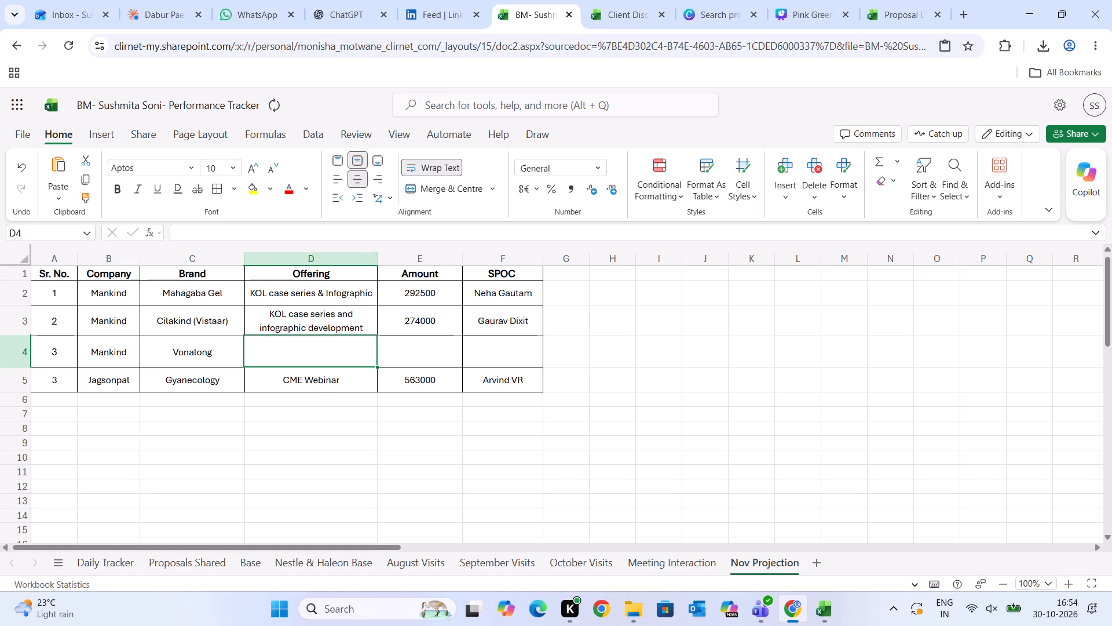
click(822, 614)
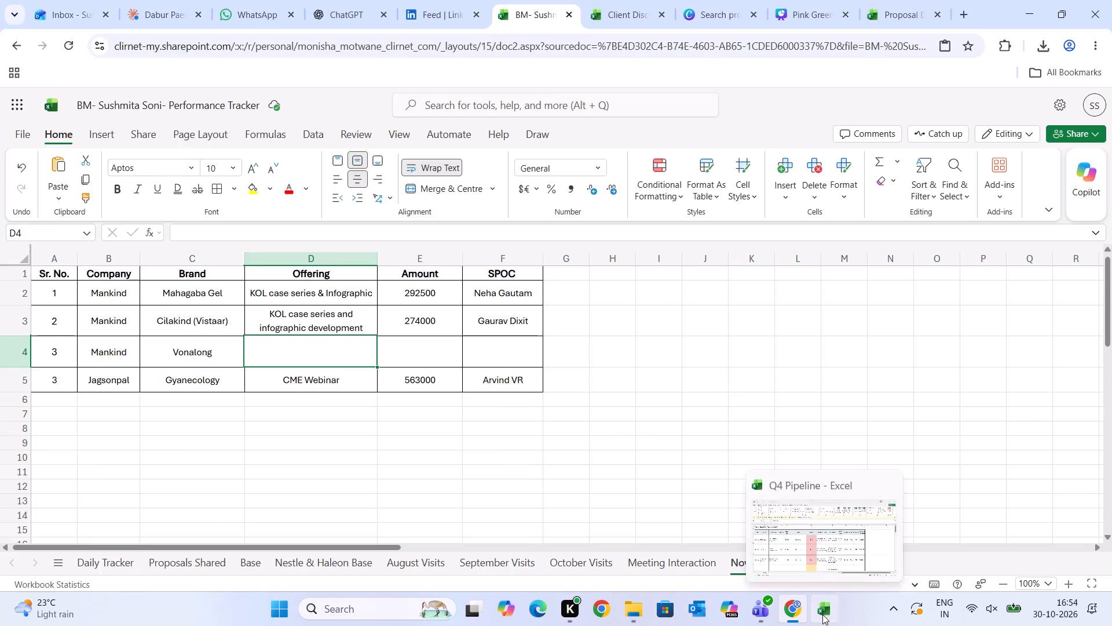
click(822, 614)
click(899, 0)
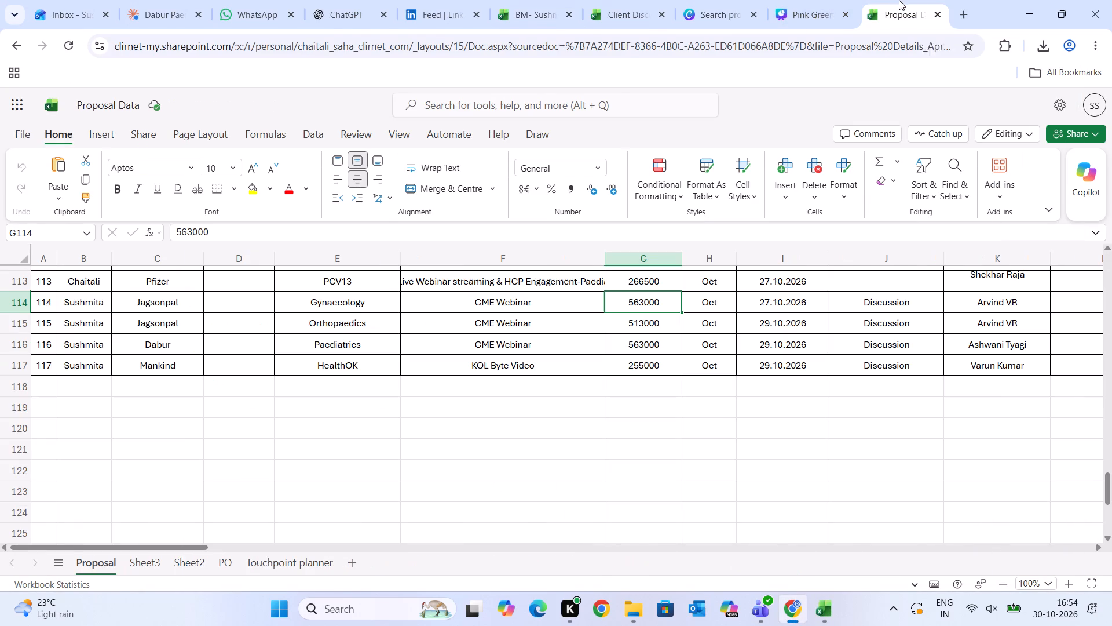
click(638, 14)
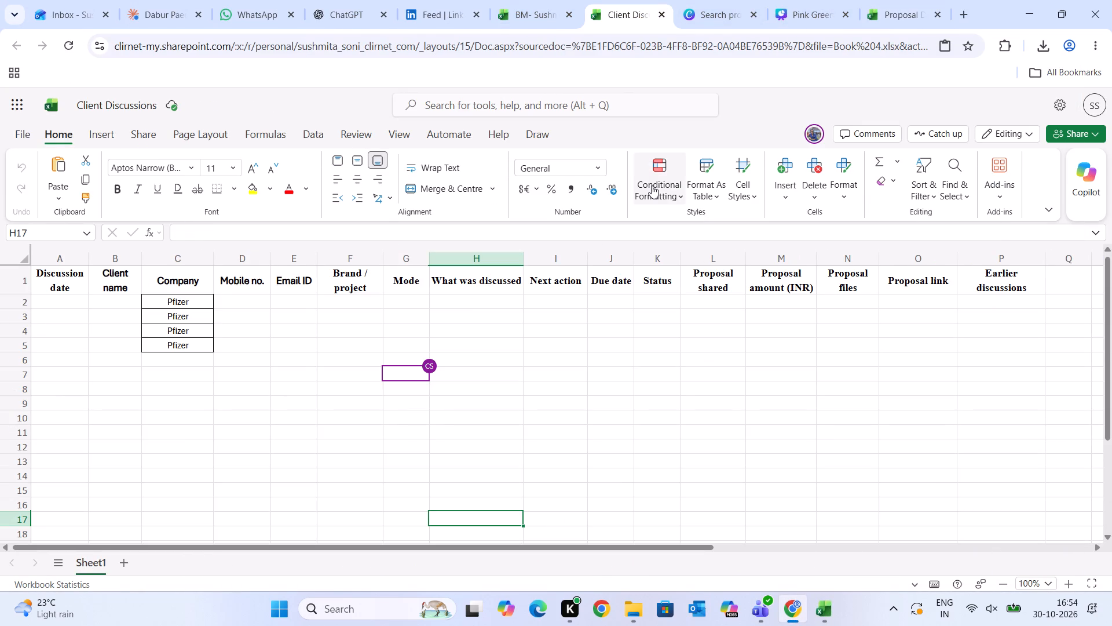
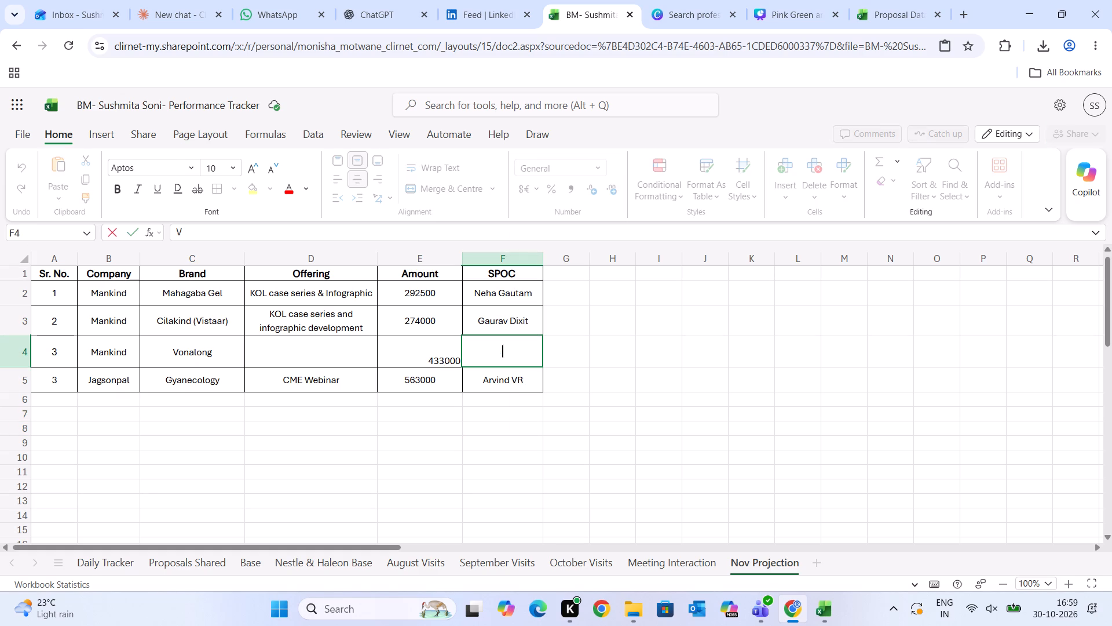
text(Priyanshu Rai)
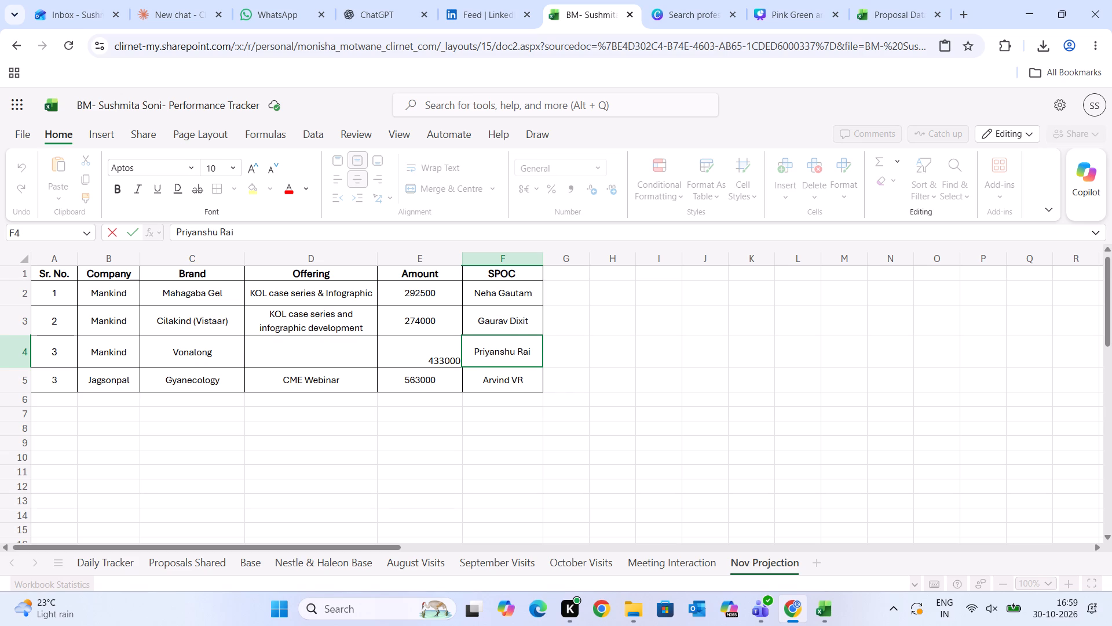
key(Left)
Check Vonalong's offering in the Q4 Pipeline workbook and enter Content Dissemination in its Offering cell on the Nov Projection sheet.
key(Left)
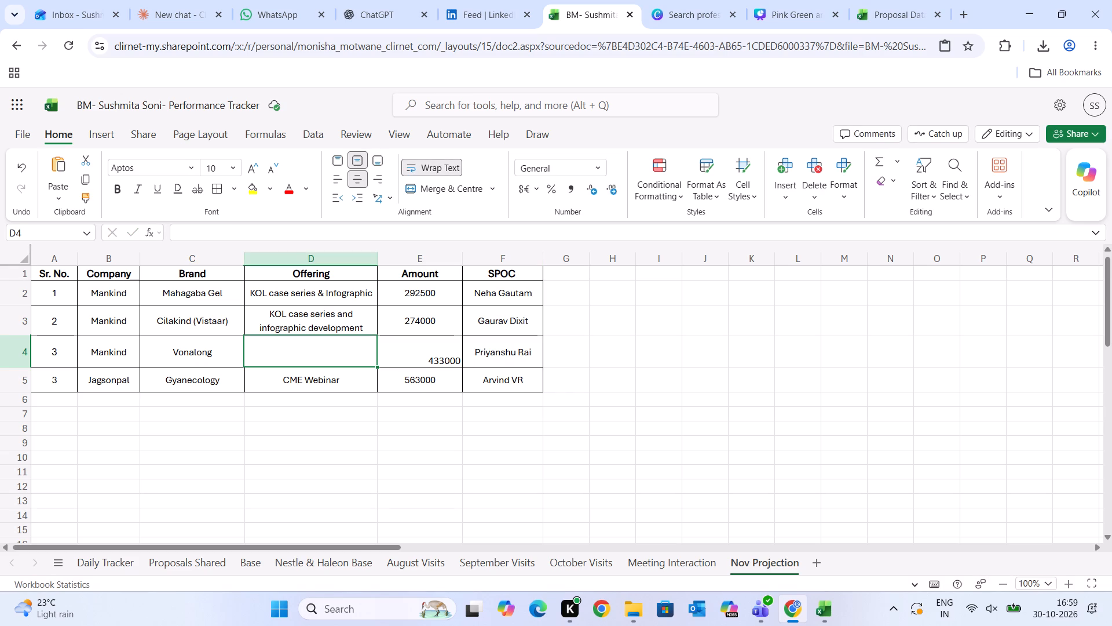
click(800, 607)
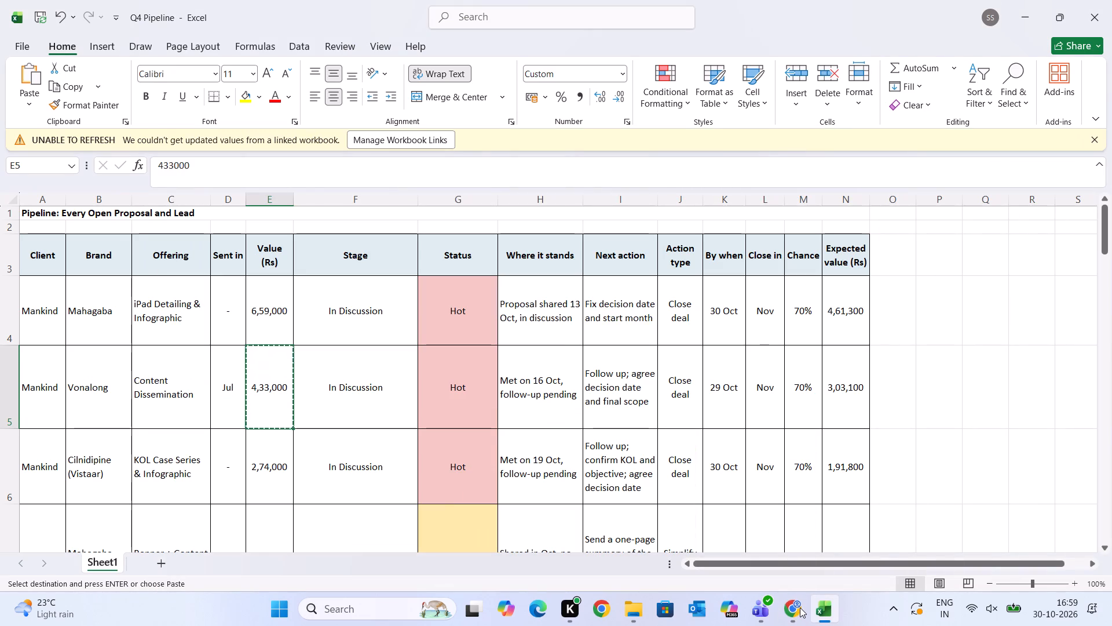
click(800, 607)
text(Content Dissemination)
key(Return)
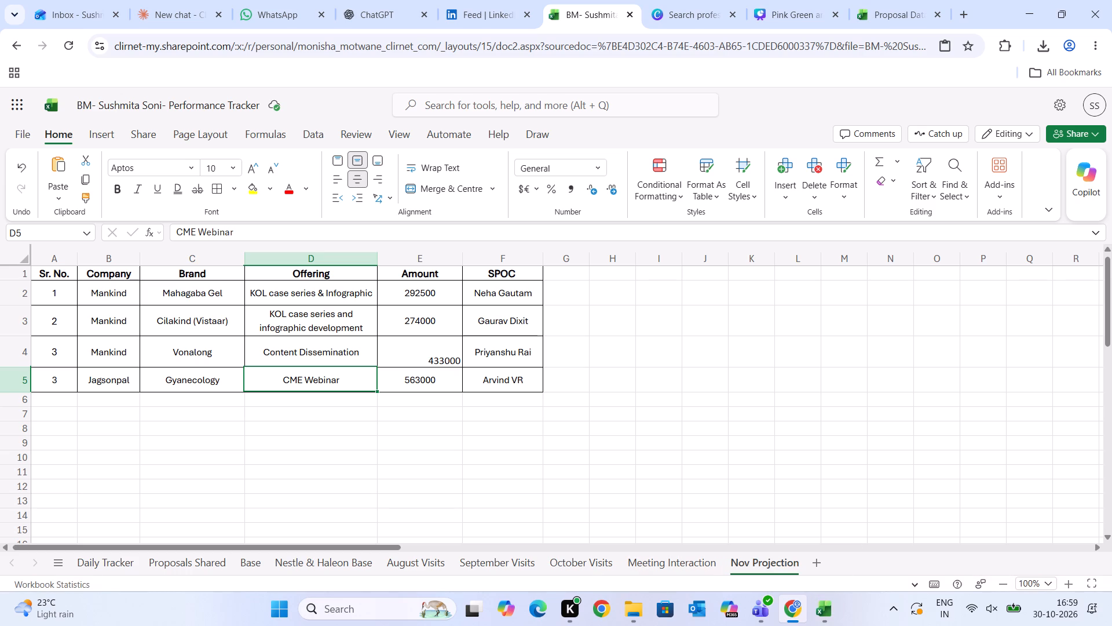
Centre the Vonalong row's cells from Sr. No. to SPOC horizontally and align them to the middle vertically.
drag(494, 351, 89, 343)
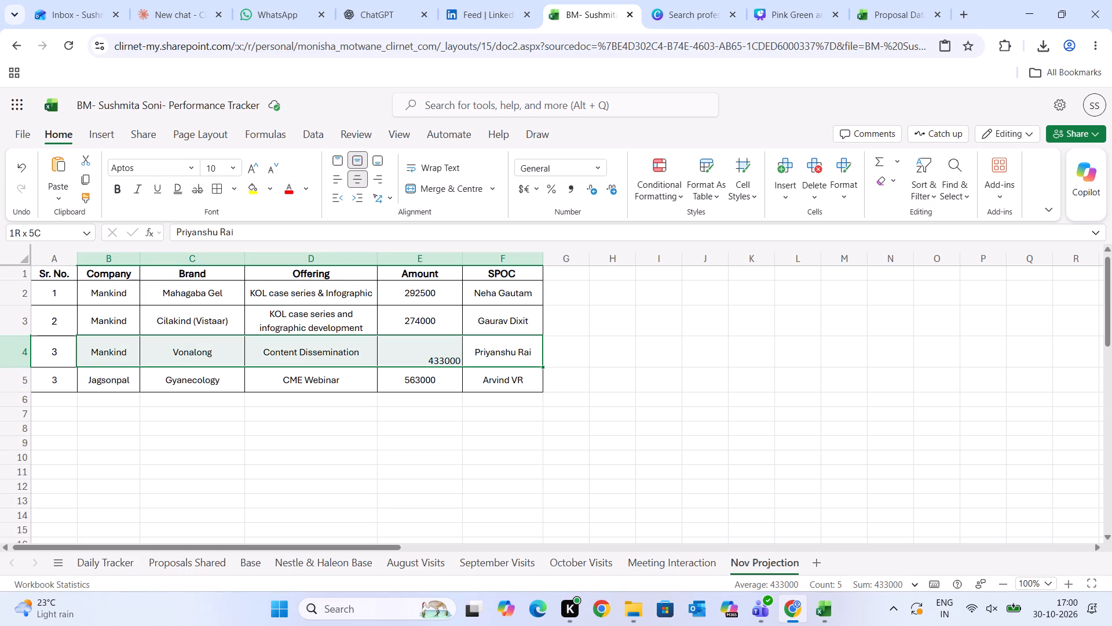
drag(89, 343, 70, 340)
click(354, 172)
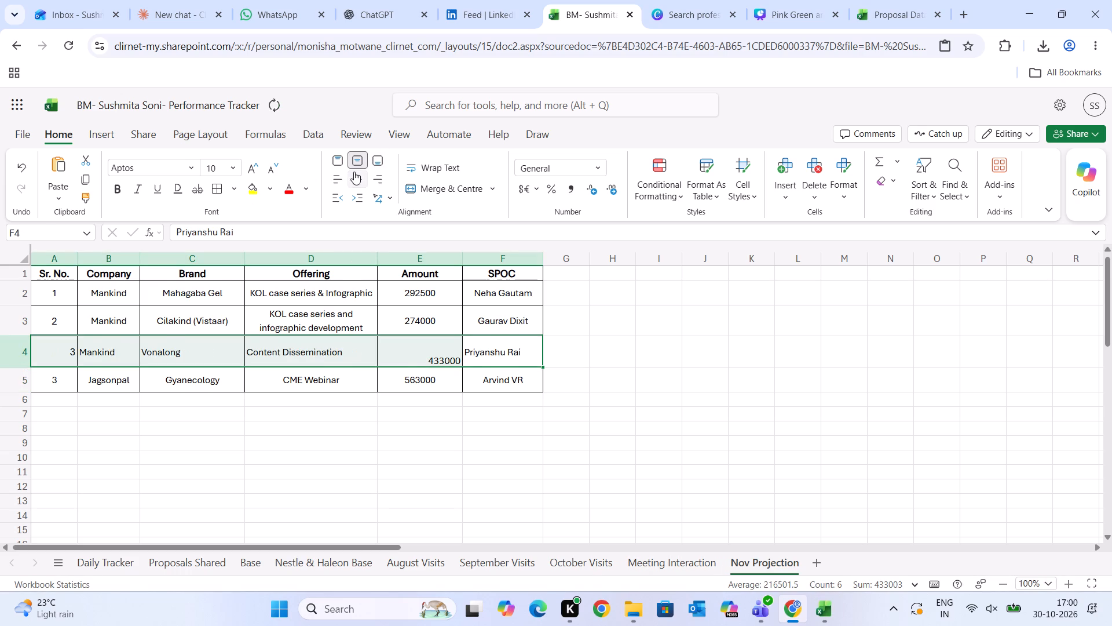
click(354, 174)
click(354, 161)
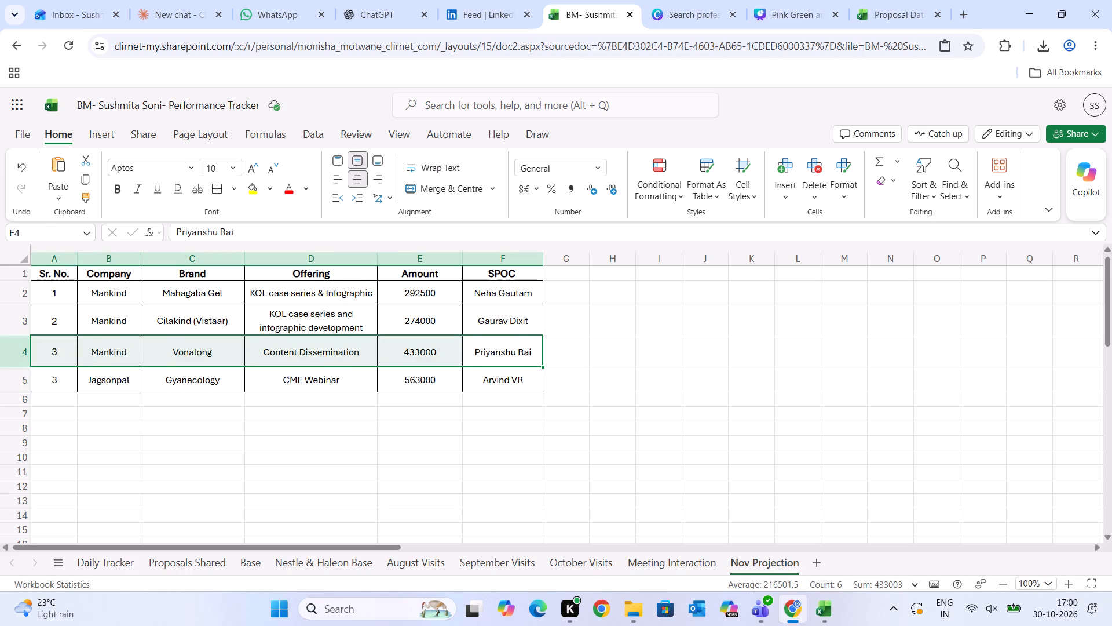
Renumber the Jagsonpal row's Sr. No. as 4.
double_click(67, 384)
key(BackSpace)
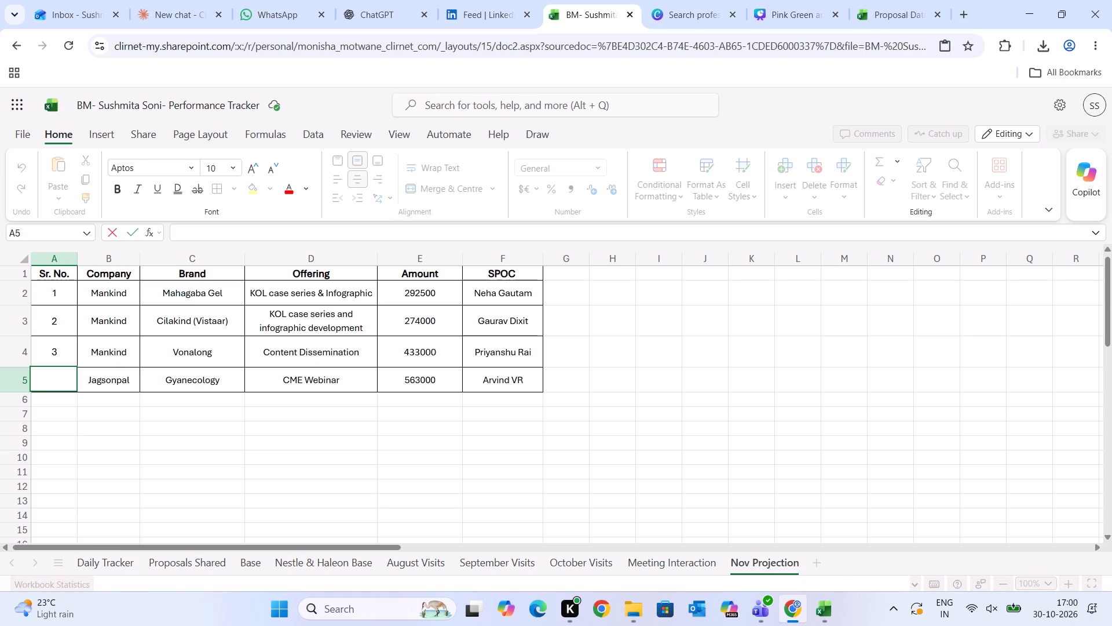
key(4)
key(Return)
click(128, 503)
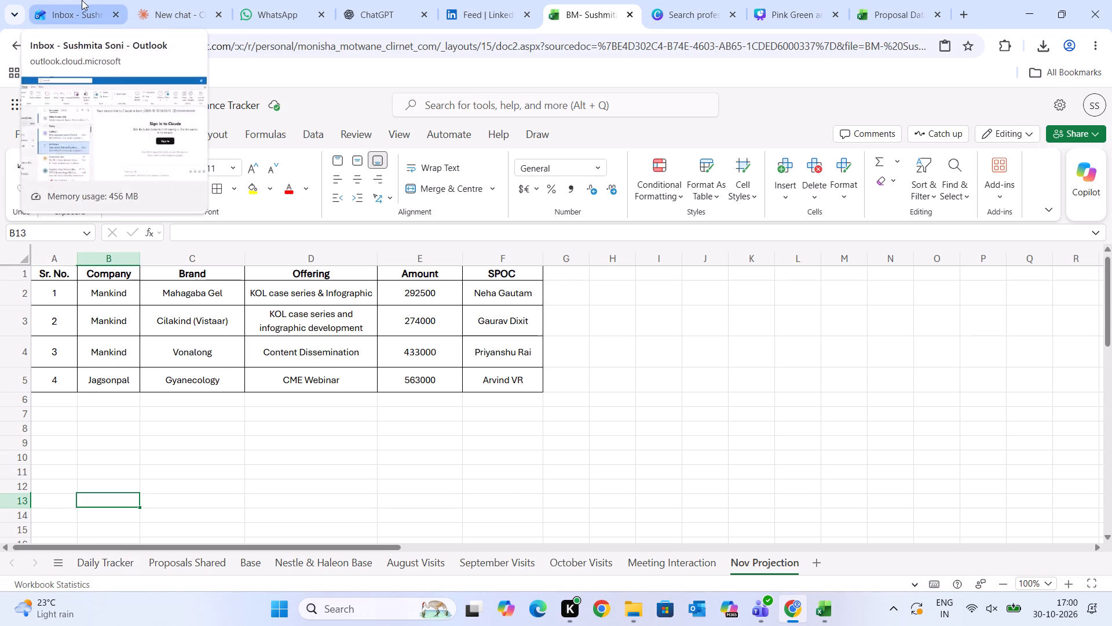
Open the Meeting Interaction sheet of the Performance Tracker.
click(627, 558)
click(643, 558)
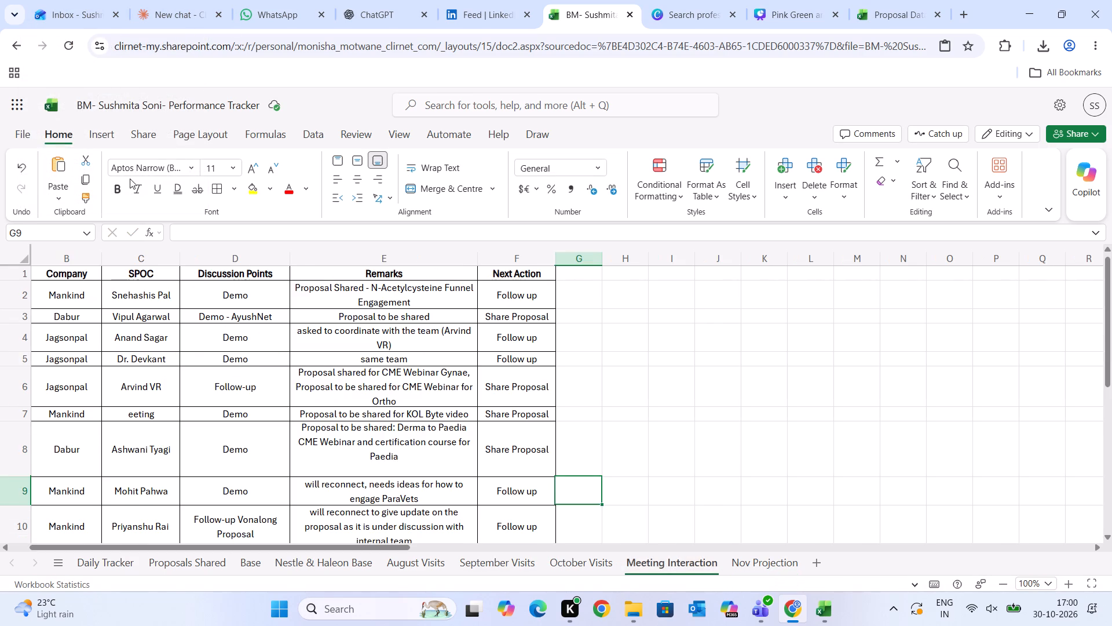
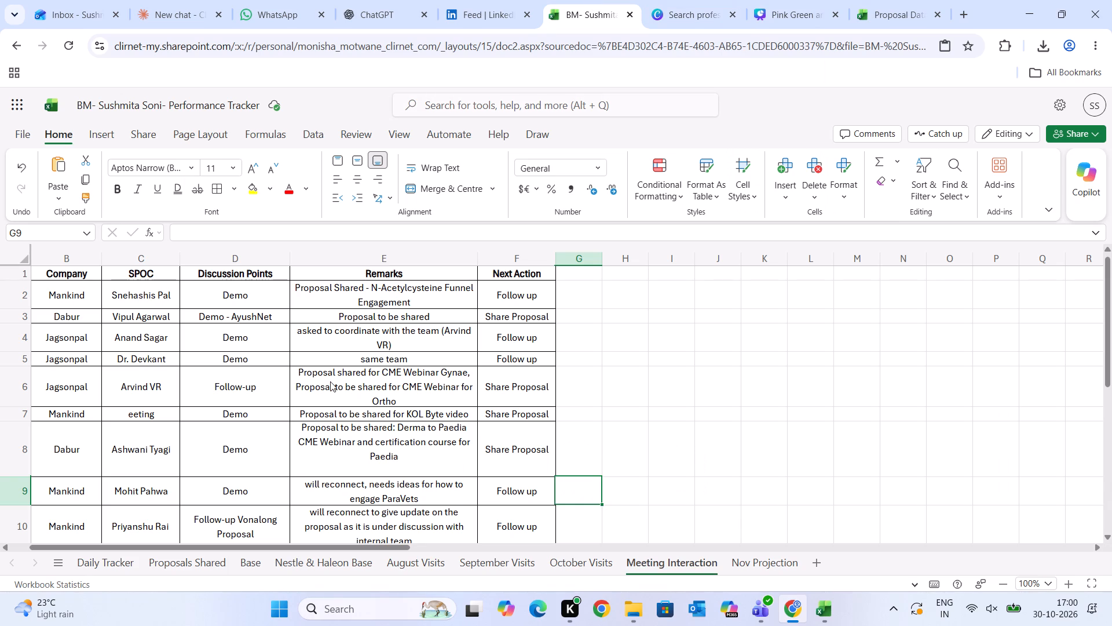
Start a new visit entry in the first empty row of the October Visits sheet with date 30-Oct and company Mankind.
click(581, 562)
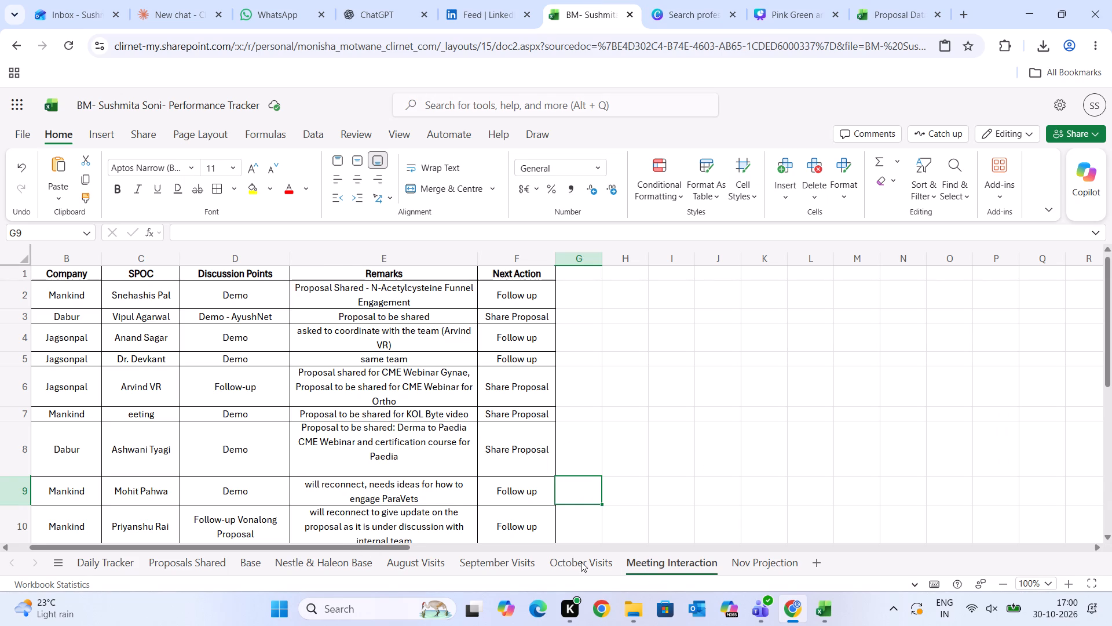
click(581, 562)
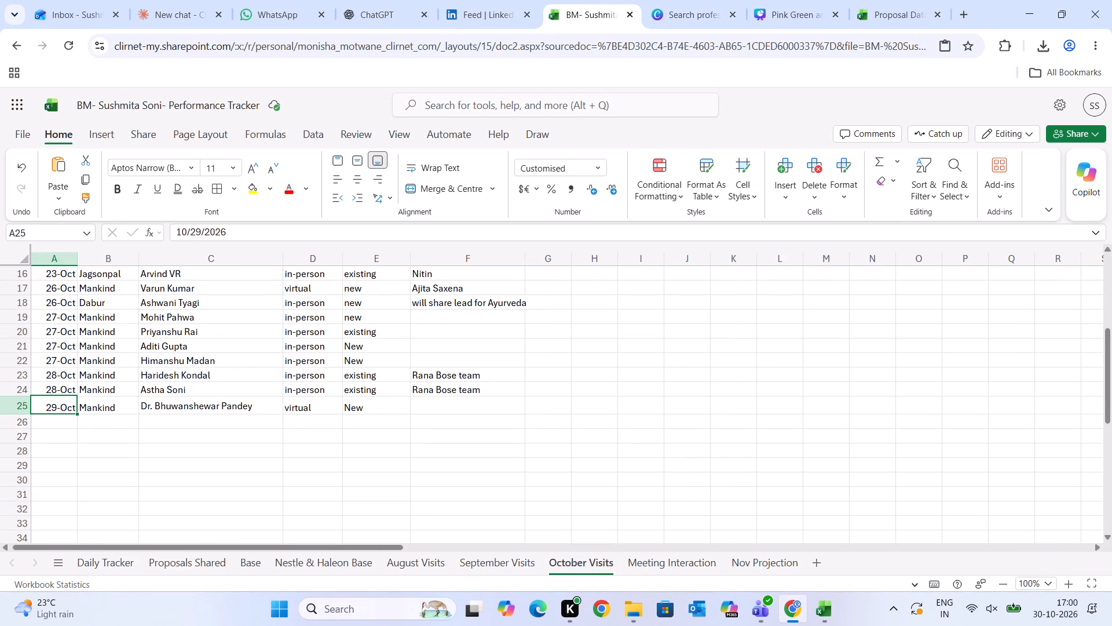
click(52, 419)
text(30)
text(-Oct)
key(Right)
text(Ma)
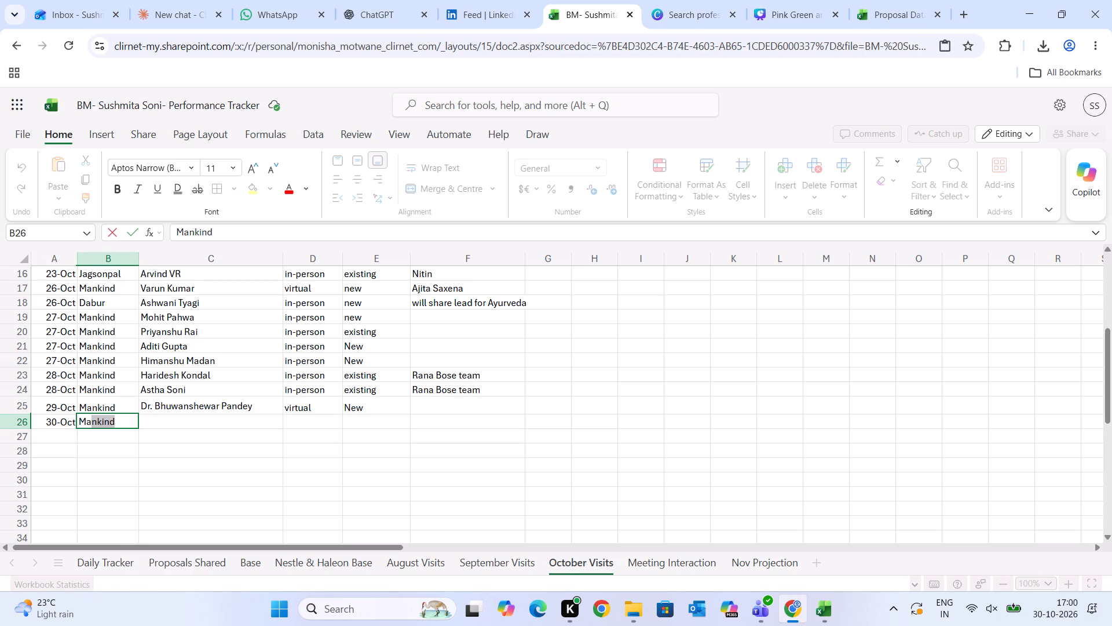
Complete the Mankind company entry in the 30-Oct row of the October Visits sheet and enter Ajay as the contact person.
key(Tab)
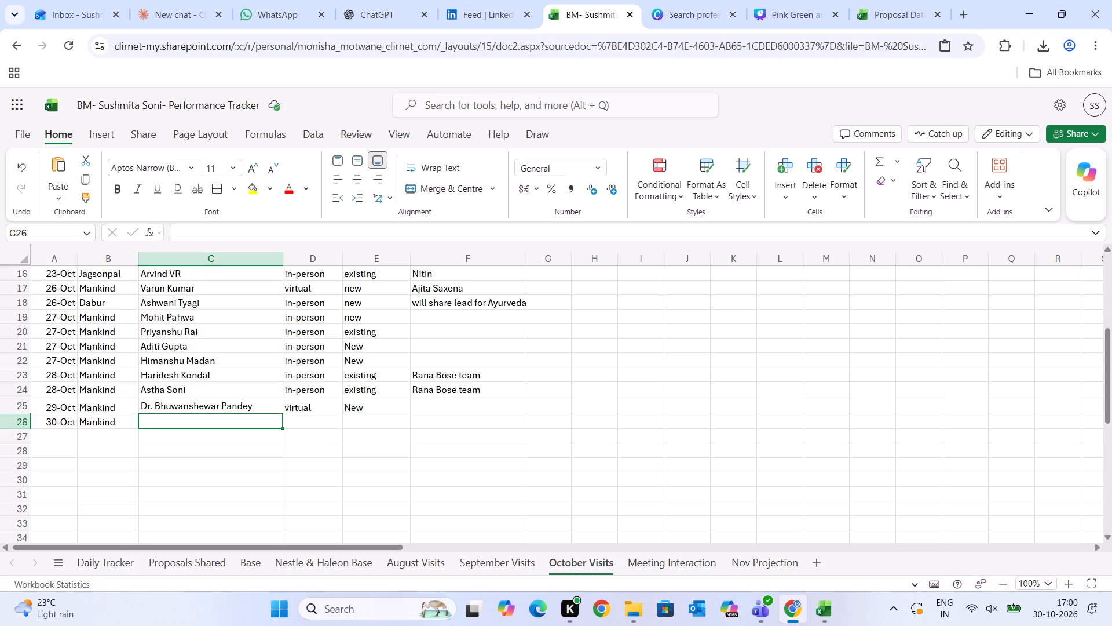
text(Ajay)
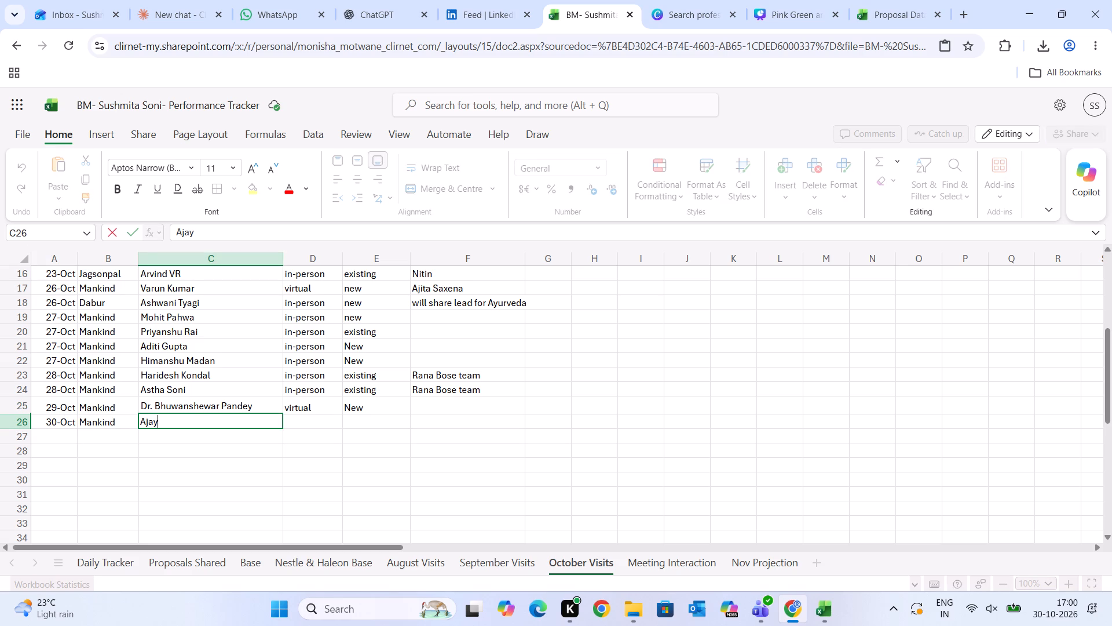
Finish the 30-Oct Mankind row by adding the contact person's surname and marking the visit as virtual and new.
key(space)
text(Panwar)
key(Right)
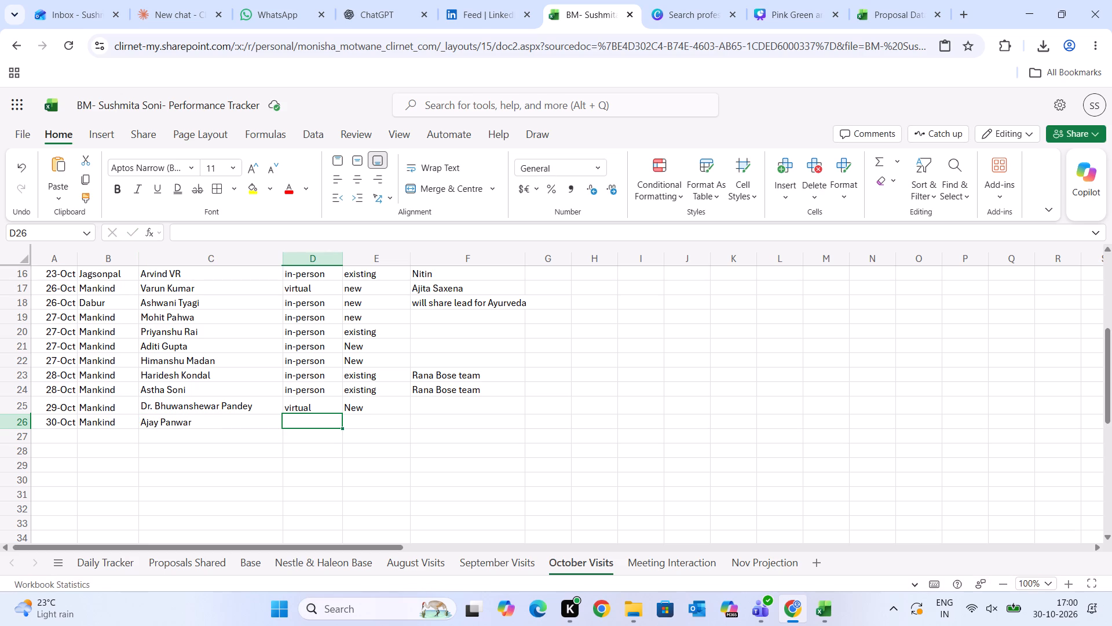